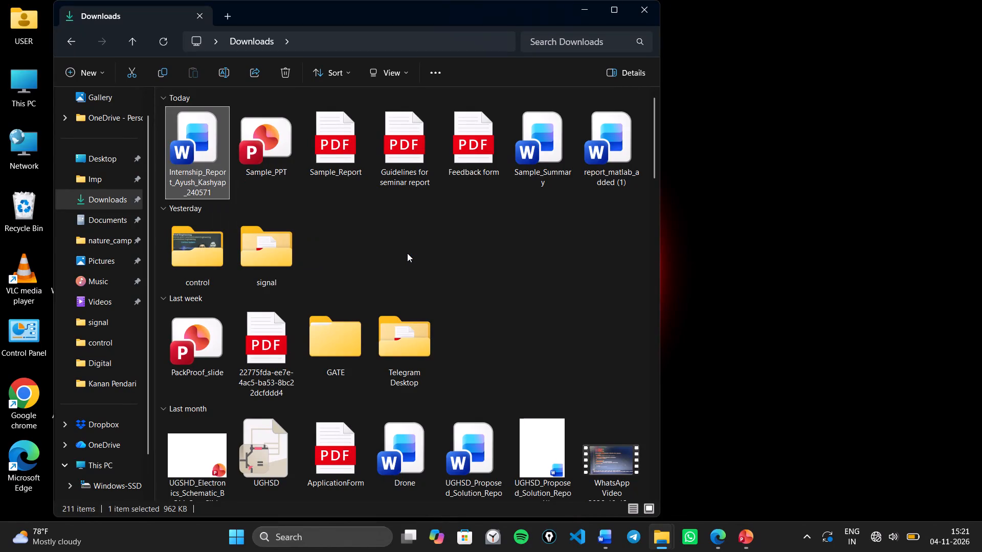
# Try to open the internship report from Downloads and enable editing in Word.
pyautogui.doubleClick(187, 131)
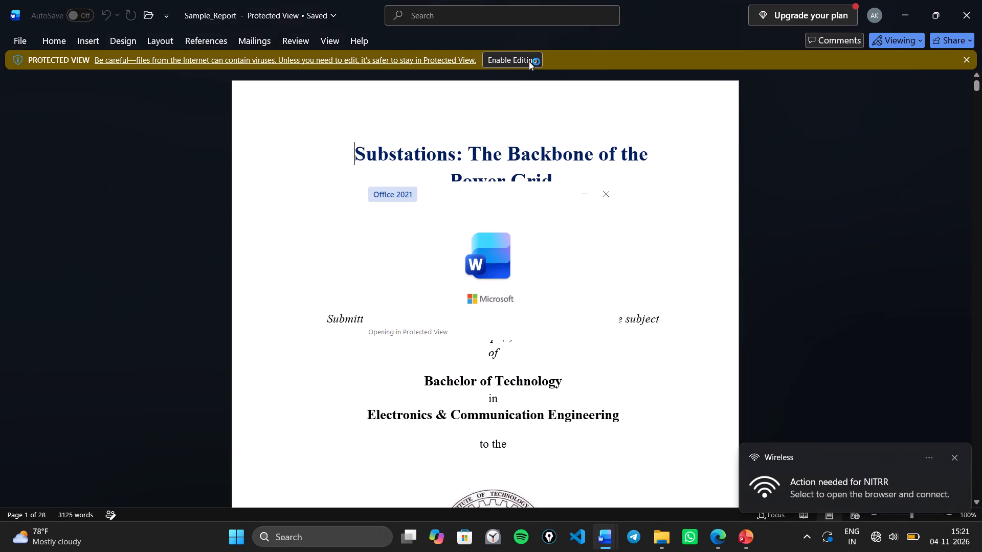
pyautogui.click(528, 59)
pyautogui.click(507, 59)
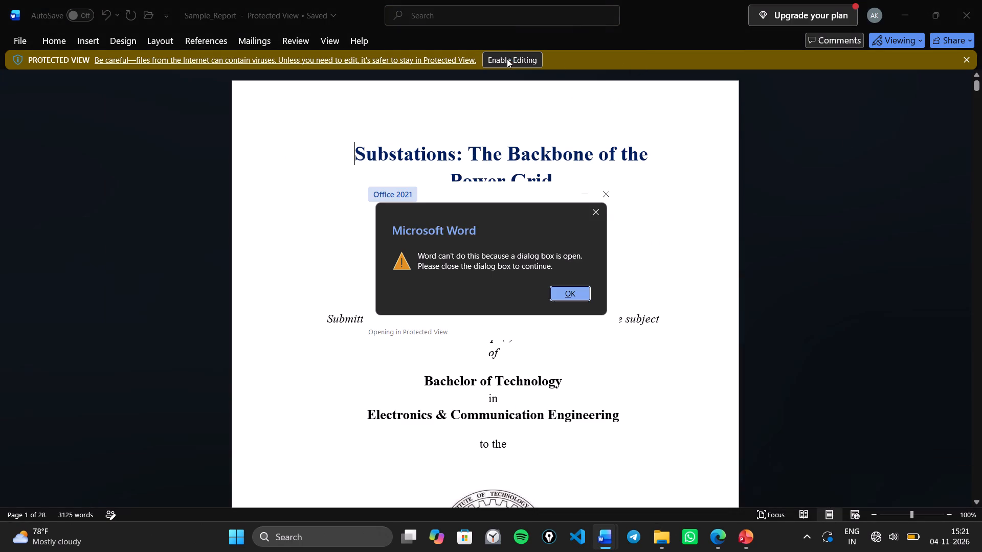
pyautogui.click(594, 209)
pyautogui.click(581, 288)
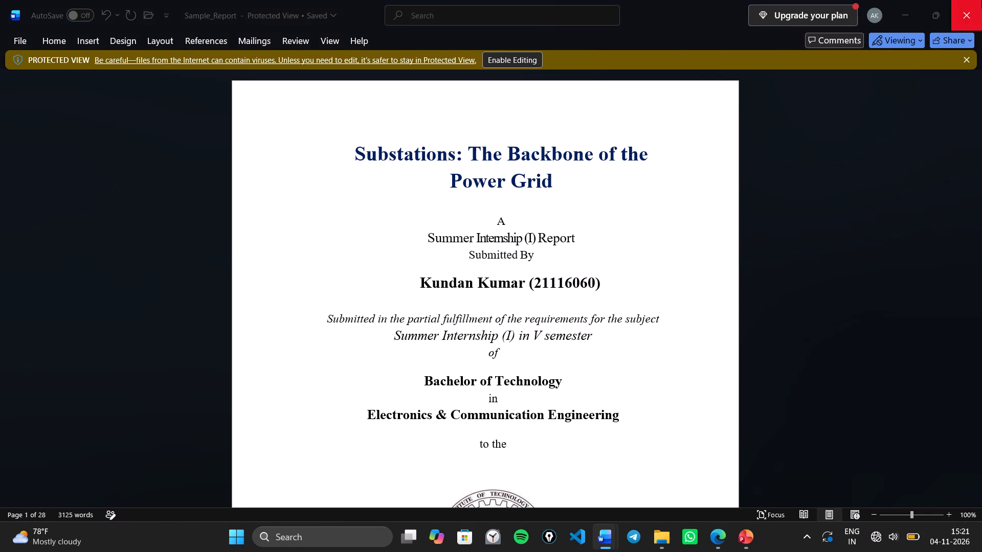
# Close the Sample_Report document that is open in Protected View.
pyautogui.click(979, 0)
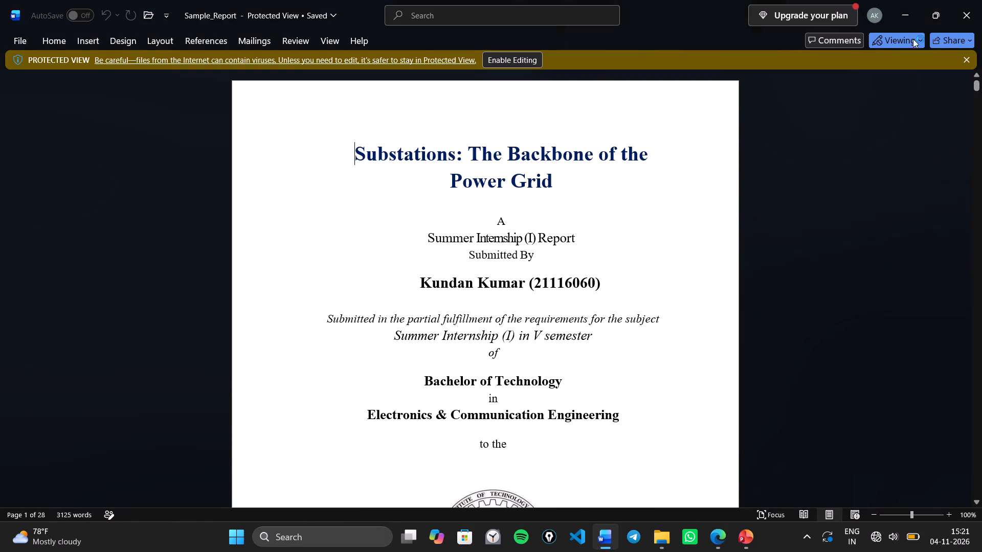
pyautogui.click(981, 0)
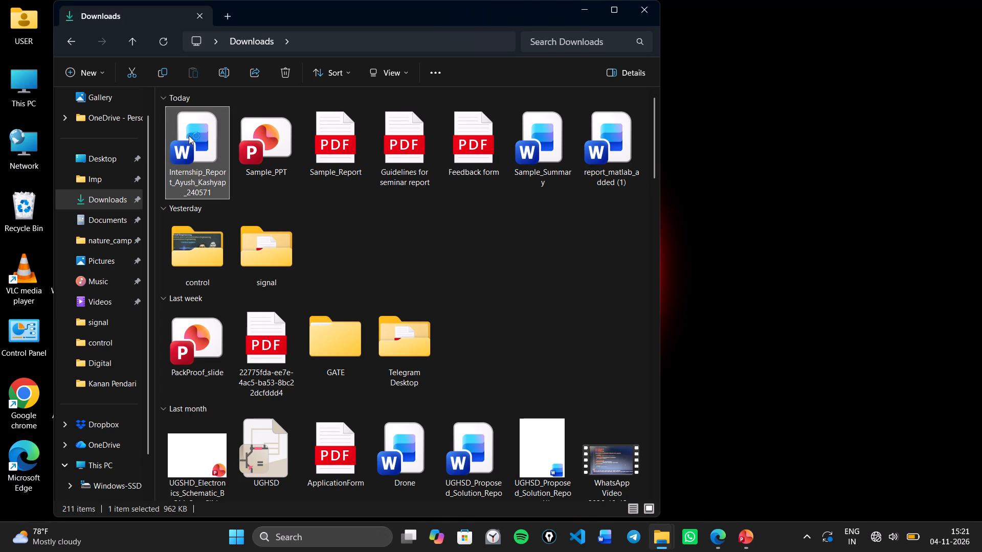
# Open the internship report Word file from Downloads, enable editing and dismiss the Office 2021 support notice.
pyautogui.doubleClick(189, 135)
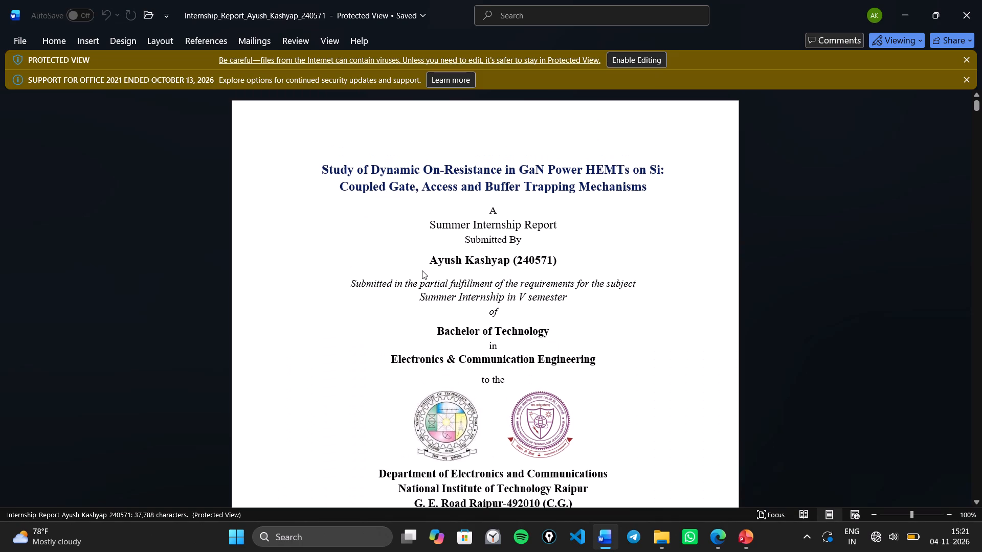
pyautogui.click(643, 61)
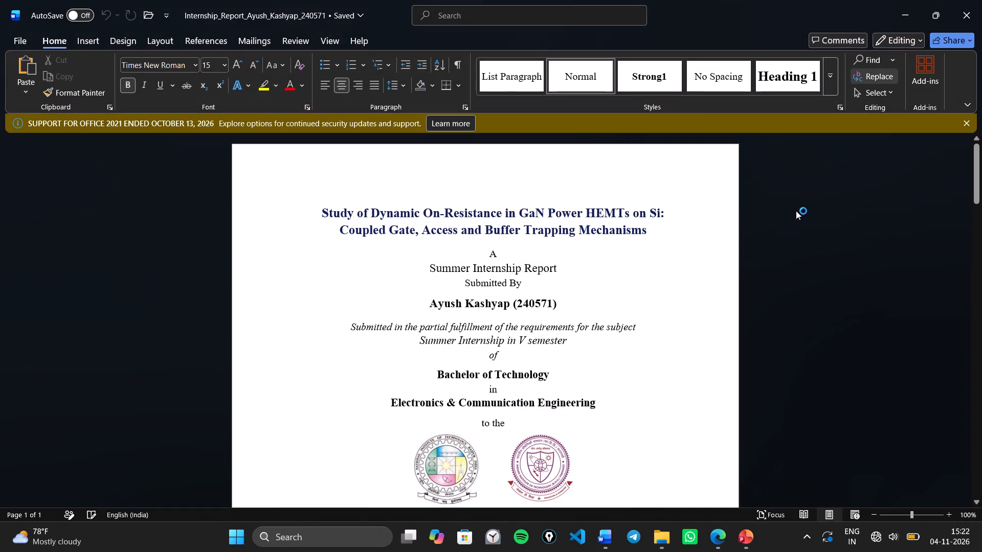
pyautogui.click(968, 124)
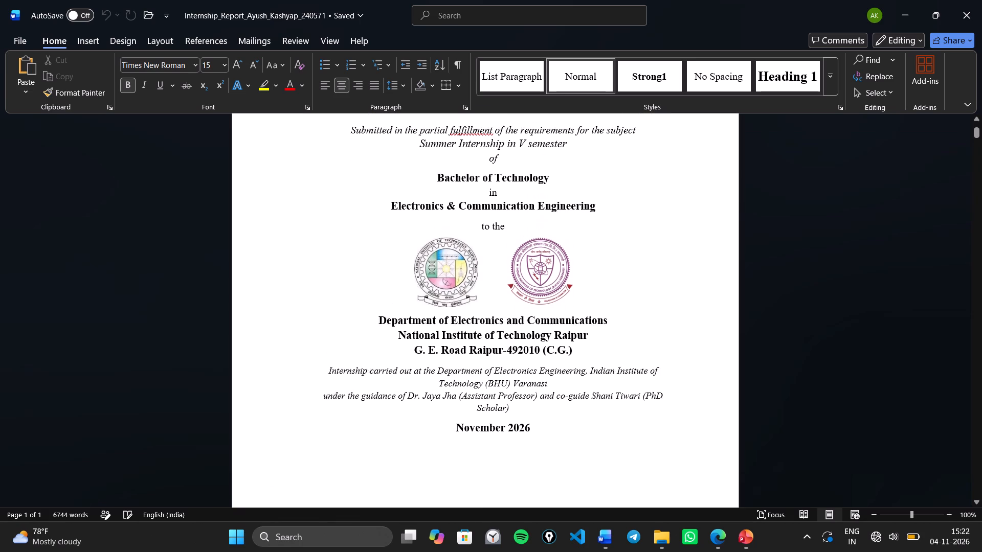
# Delete the second, purple-and-red institute logo from the report's cover page.
pyautogui.click(551, 317)
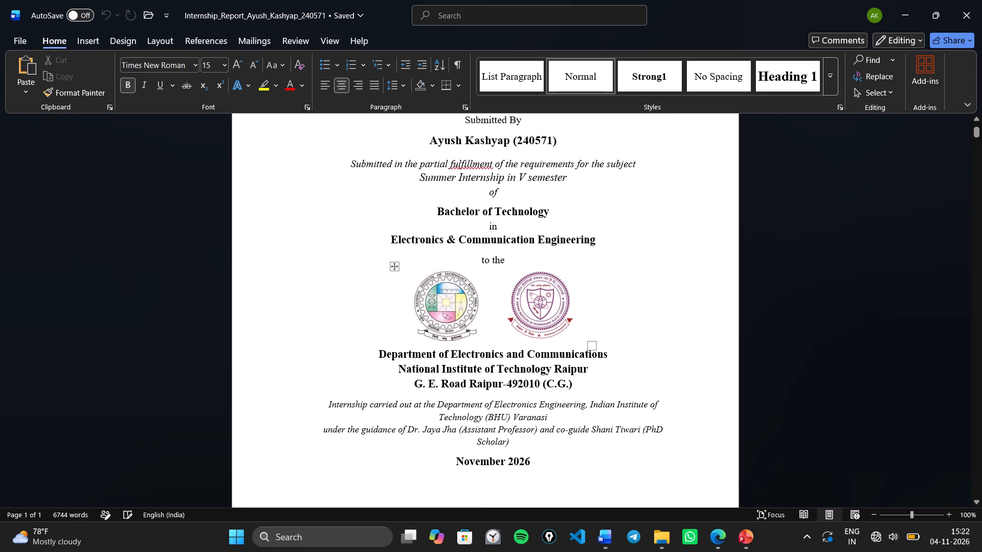
pyautogui.press('Delete')
pyautogui.press('BackSpace')
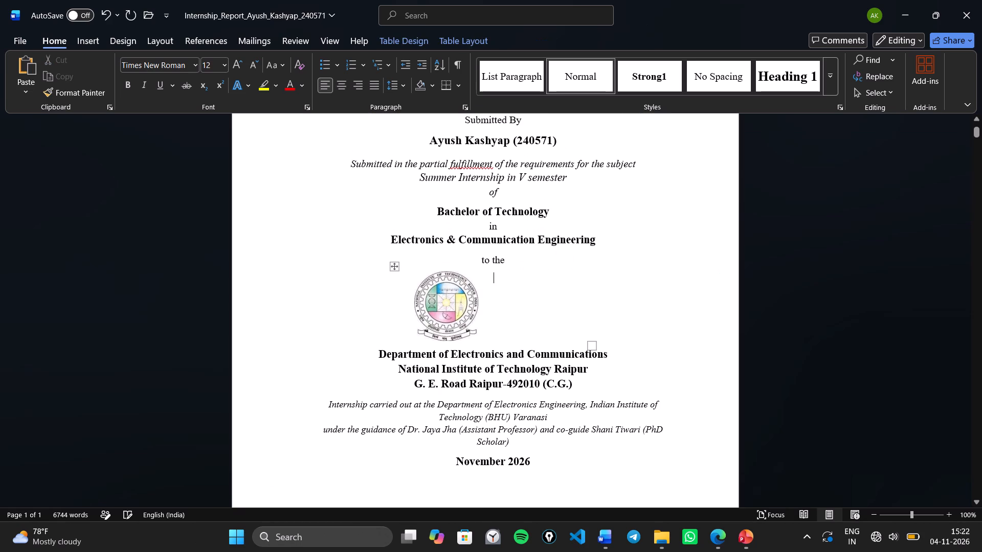
# Insert ten spaces before the remaining institute logo on the cover page to shift it toward the centre.
pyautogui.click(405, 298)
pyautogui.press('space')
pyautogui.press('space')
pyautogui.press('space')
pyautogui.press('space')
pyautogui.press('space')
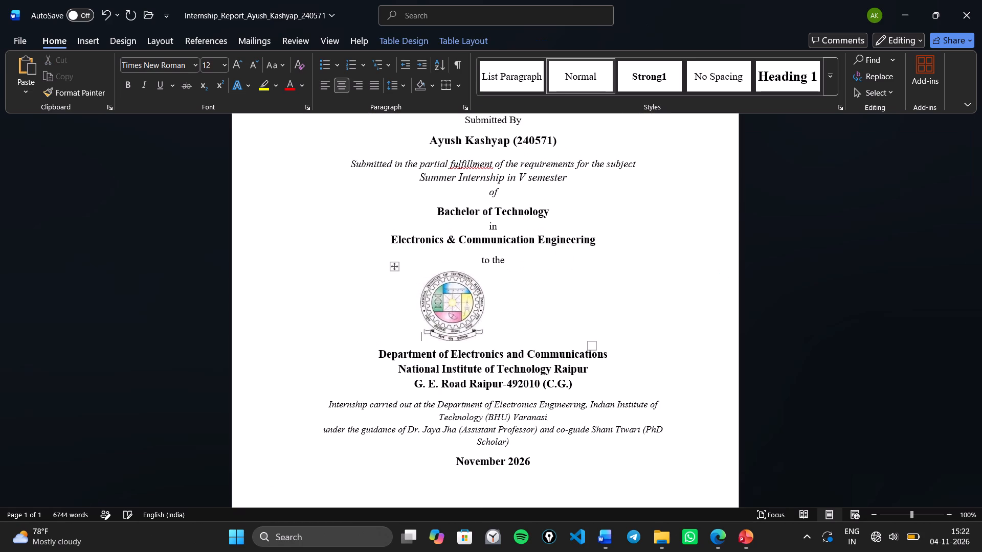
pyautogui.press('space')
pyautogui.press('space')
pyautogui.press('space')
pyautogui.press('space')
pyautogui.press('space')
pyautogui.press('space')
pyautogui.press('space')
pyautogui.press('space')
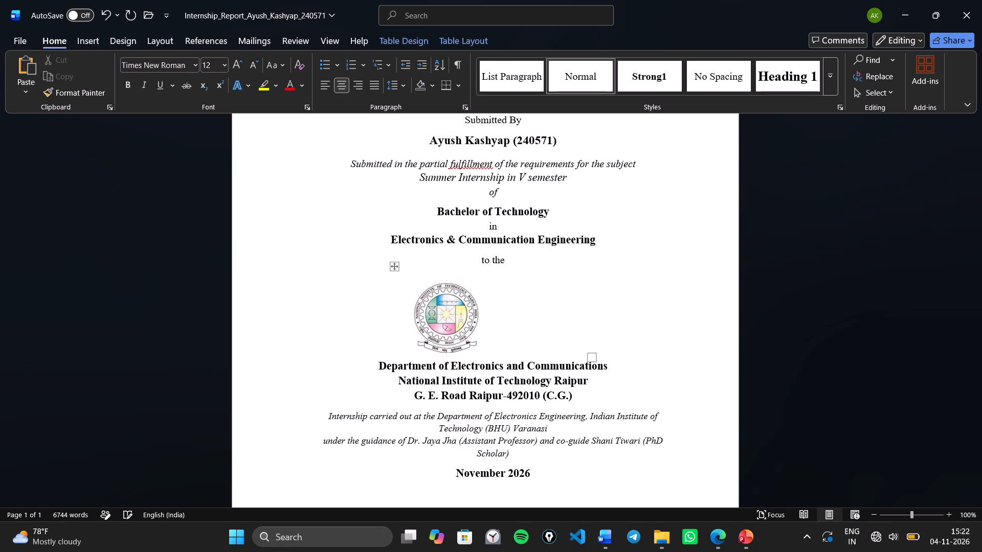
pyautogui.press('BackSpace')
pyautogui.press('BackSpace')
pyautogui.press('BackSpace')
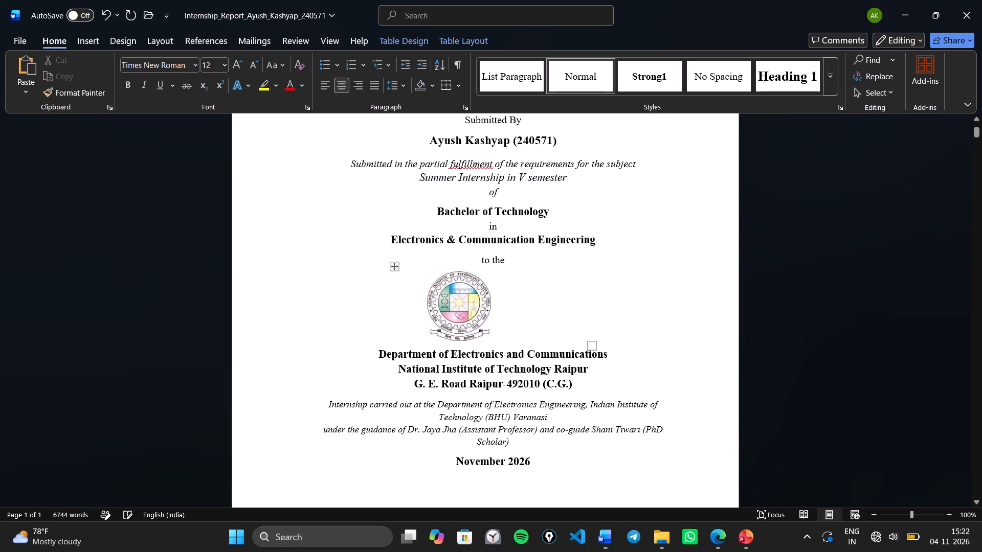
# Move the cover page's logo table to the right so the remaining logo sits centred below "to the".
pyautogui.click(520, 316)
pyautogui.click(533, 333)
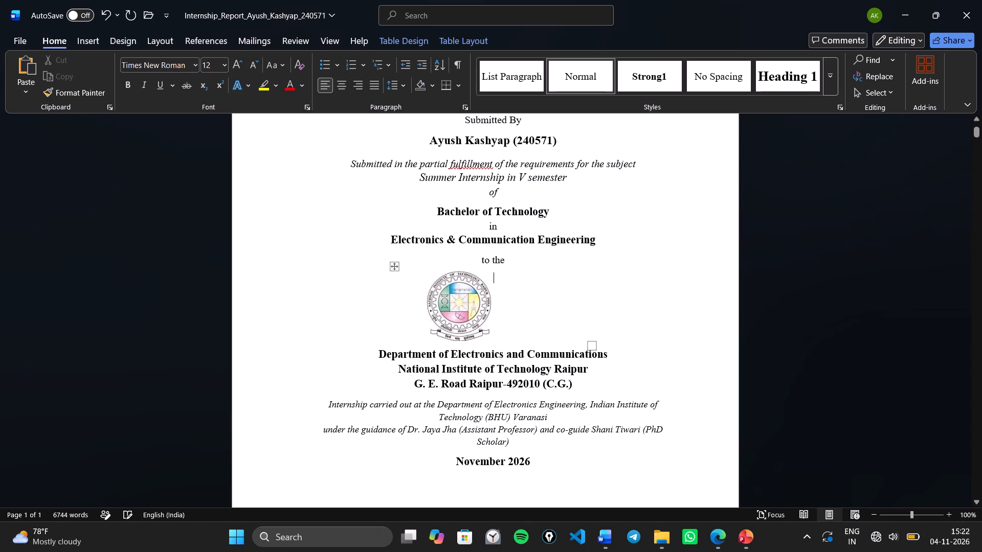
pyautogui.doubleClick(533, 333)
pyautogui.moveTo(394, 269); pyautogui.dragTo(426, 274)
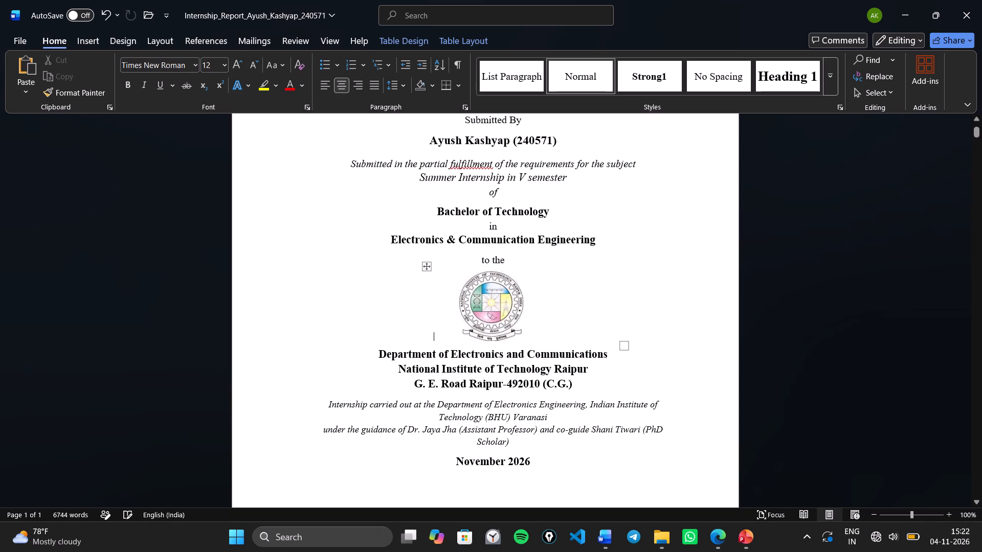
pyautogui.click(609, 309)
pyautogui.scroll(3, 693, 350)
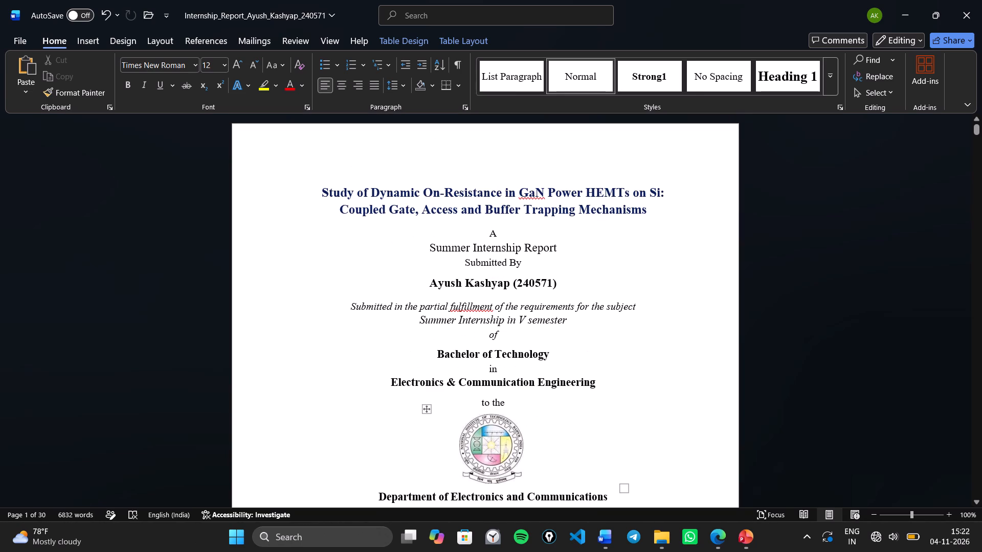
pyautogui.scroll(-1, 624, 303)
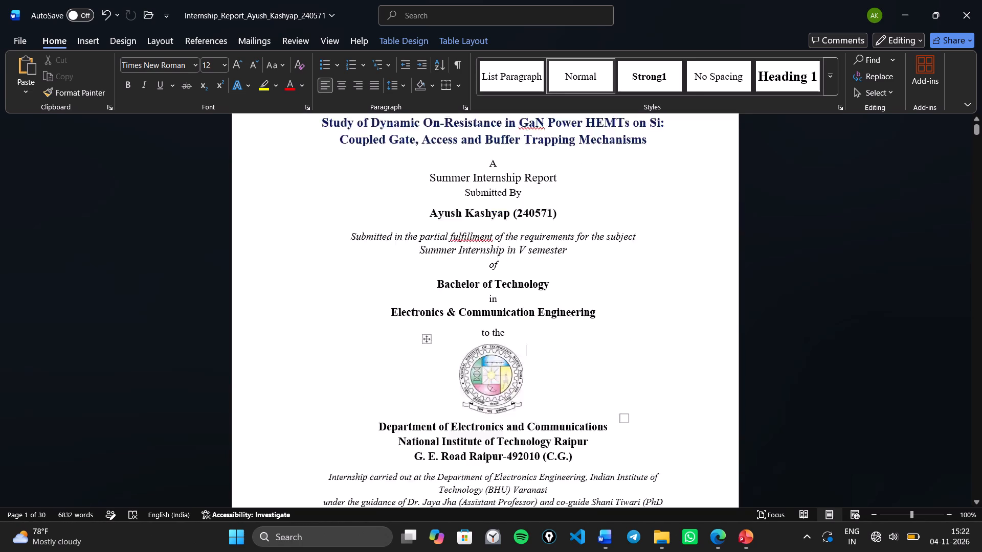
pyautogui.scroll(-1, 624, 303)
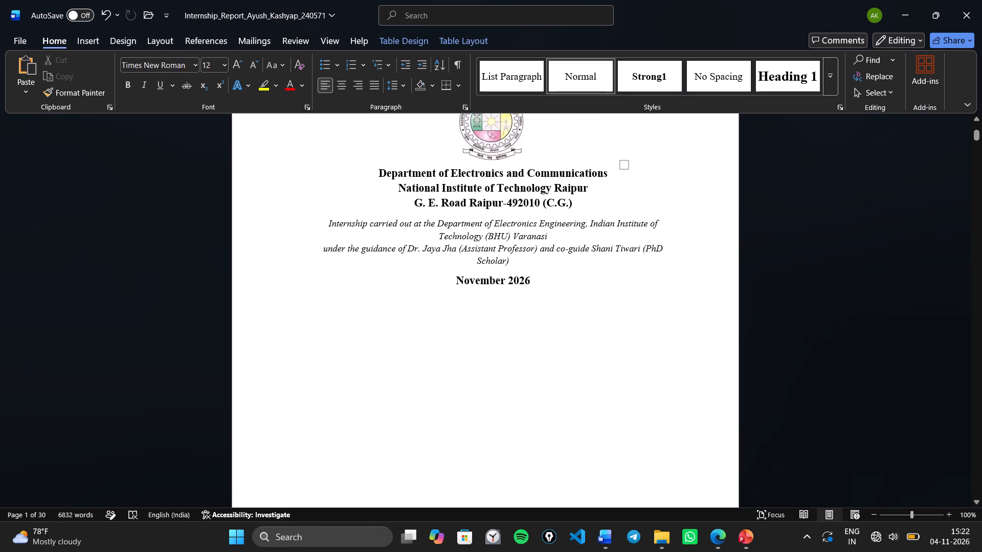
# Reduce the Word window and open the Sample_Report PDF from the Downloads folder for reference.
pyautogui.click(932, 1)
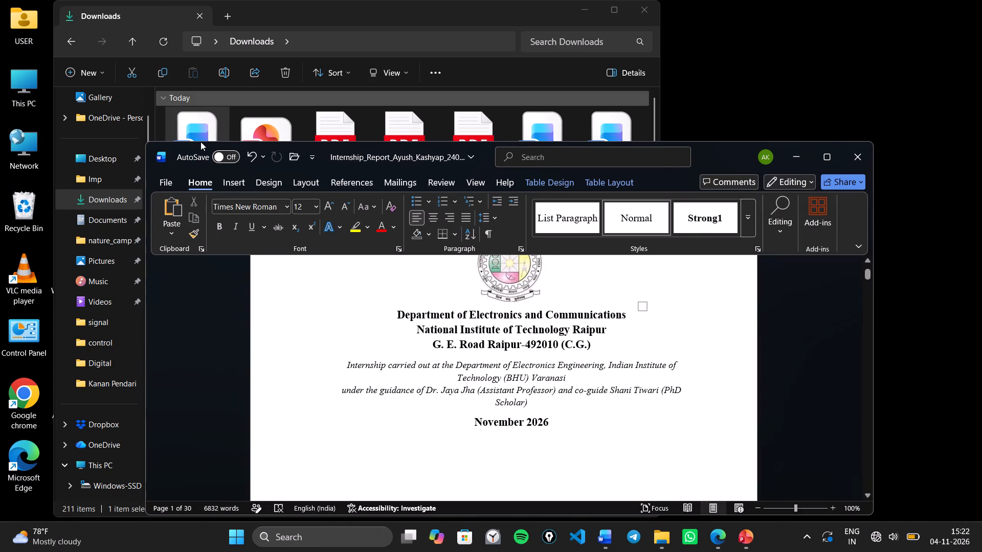
pyautogui.click(853, 71)
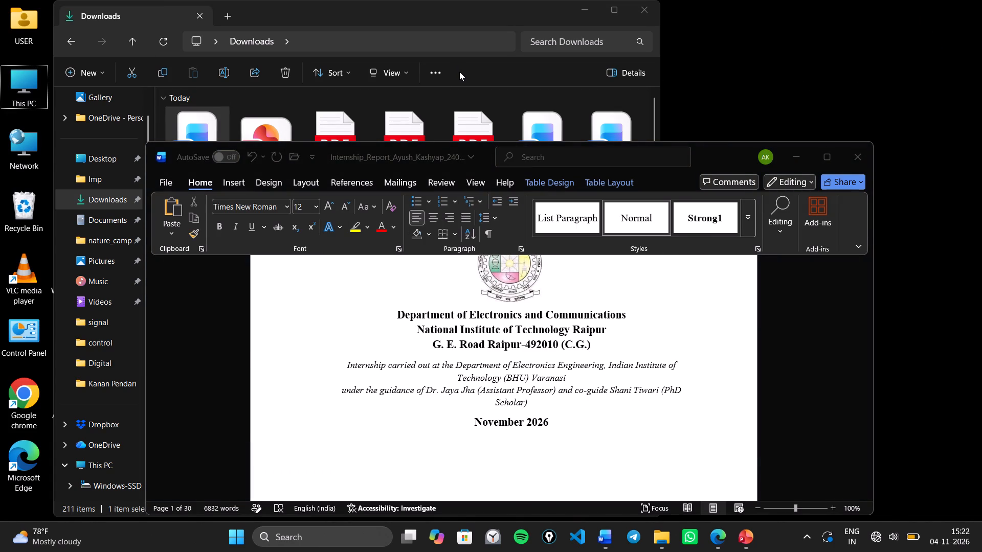
pyautogui.click(459, 72)
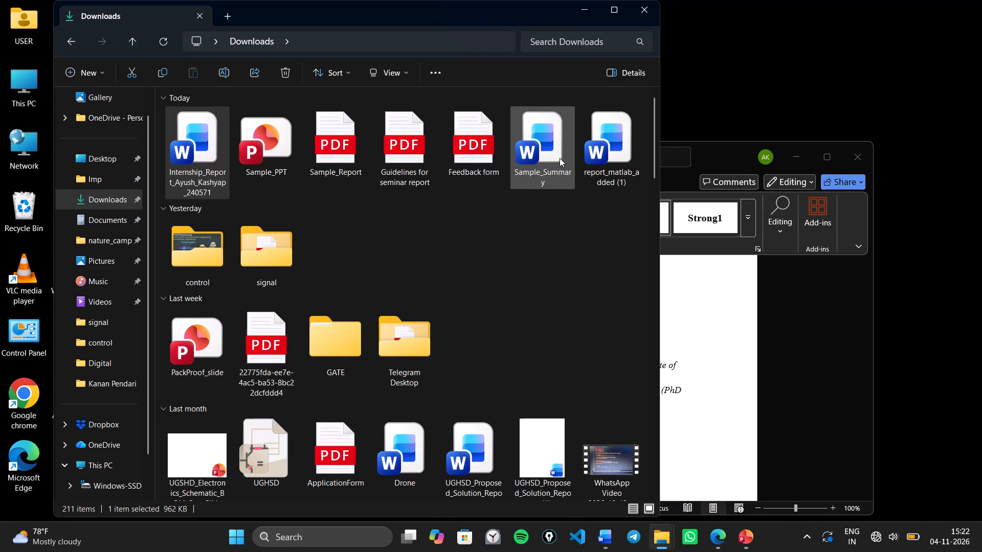
pyautogui.doubleClick(329, 156)
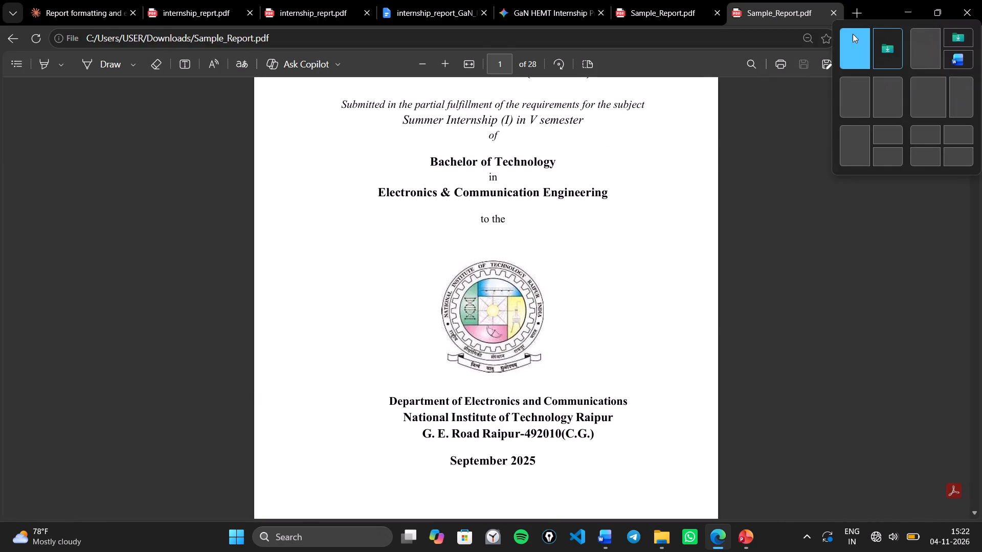
# Arrange the Sample_Report PDF in a half-screen layout beside the Downloads window, and close the Downloads window.
pyautogui.moveTo(853, 36); pyautogui.dragTo(882, 47)
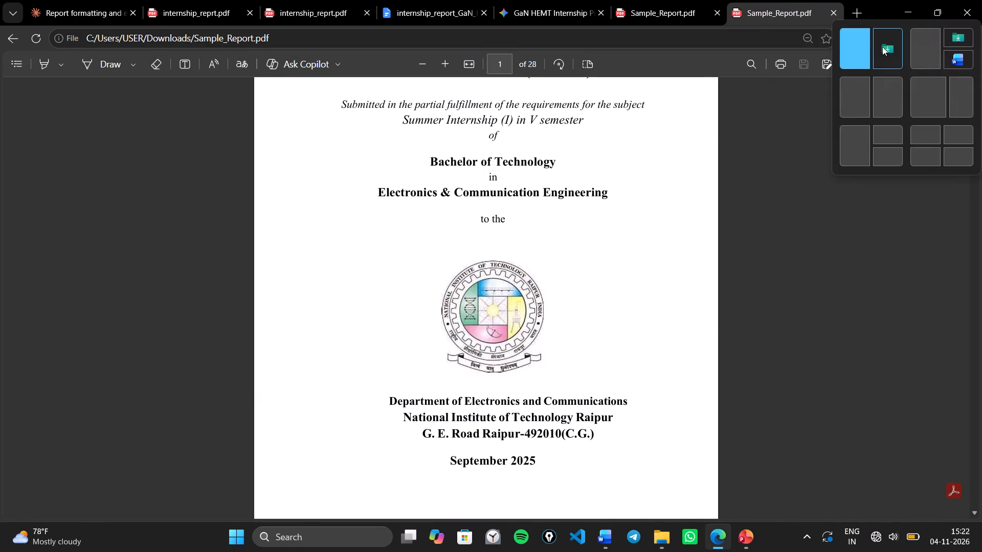
pyautogui.moveTo(882, 47); pyautogui.dragTo(884, 47)
pyautogui.click(884, 47)
pyautogui.click(966, 7)
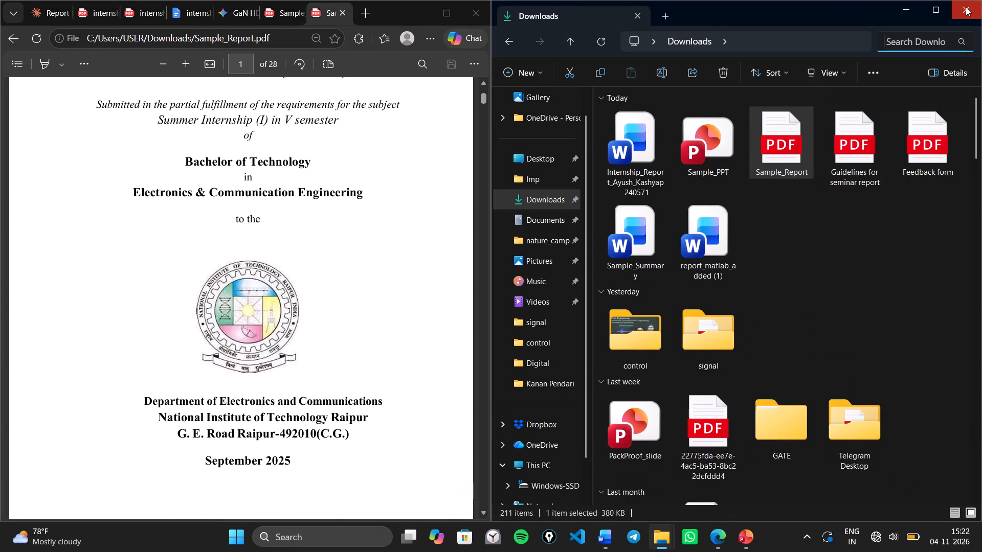
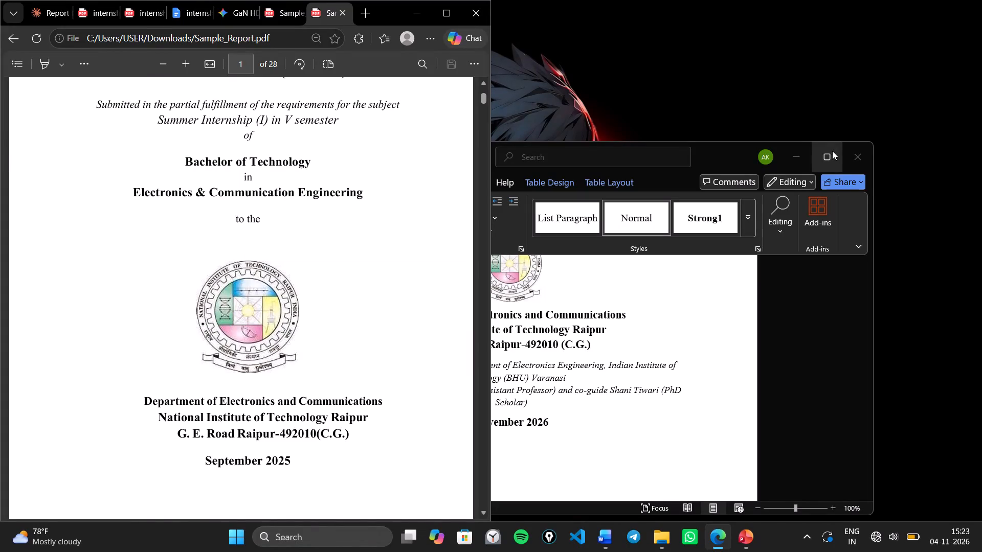
# Place the Word internship report in the half-screen beside the Sample_Report PDF.
pyautogui.click(786, 185)
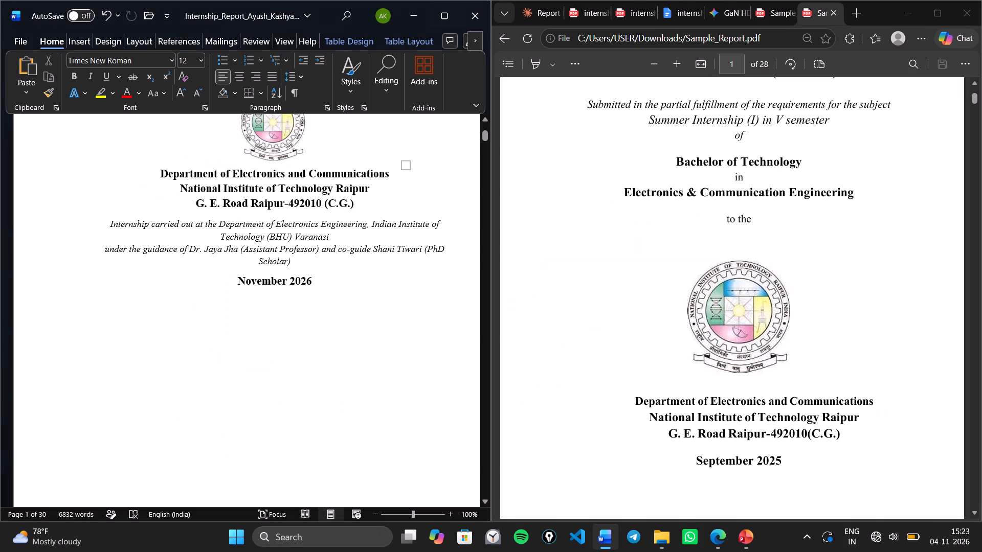
# Compare the report's cover page and Certificate by the Examiner page with the matching pages of the Sample_Report PDF.
pyautogui.scroll(1, 392, 187)
pyautogui.scroll(-1, 392, 187)
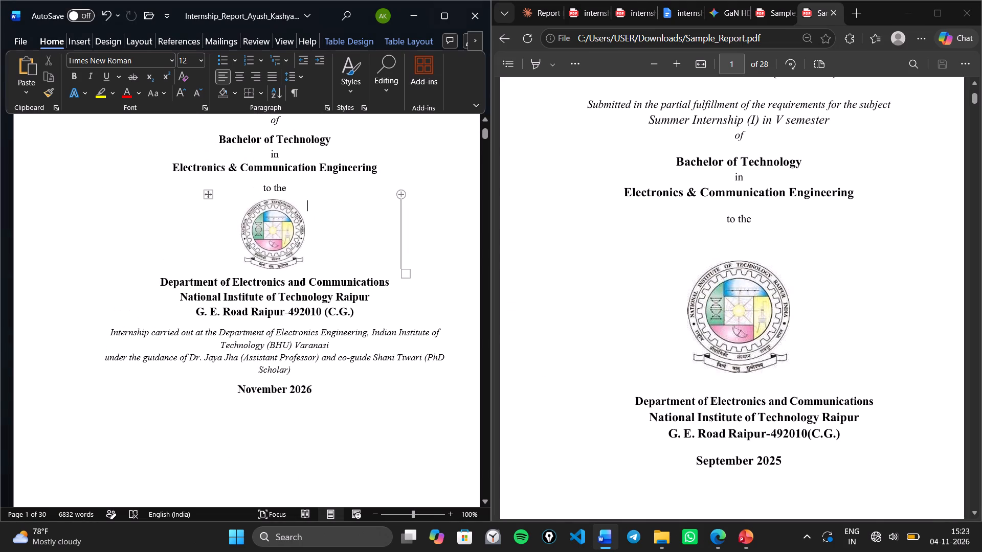
pyautogui.scroll(-1, 721, 301)
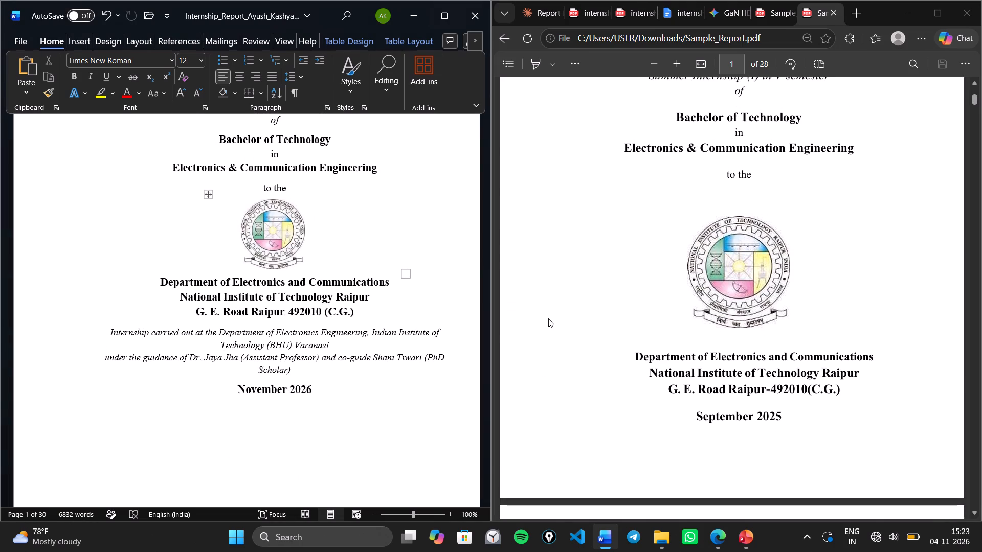
pyautogui.scroll(1, 297, 381)
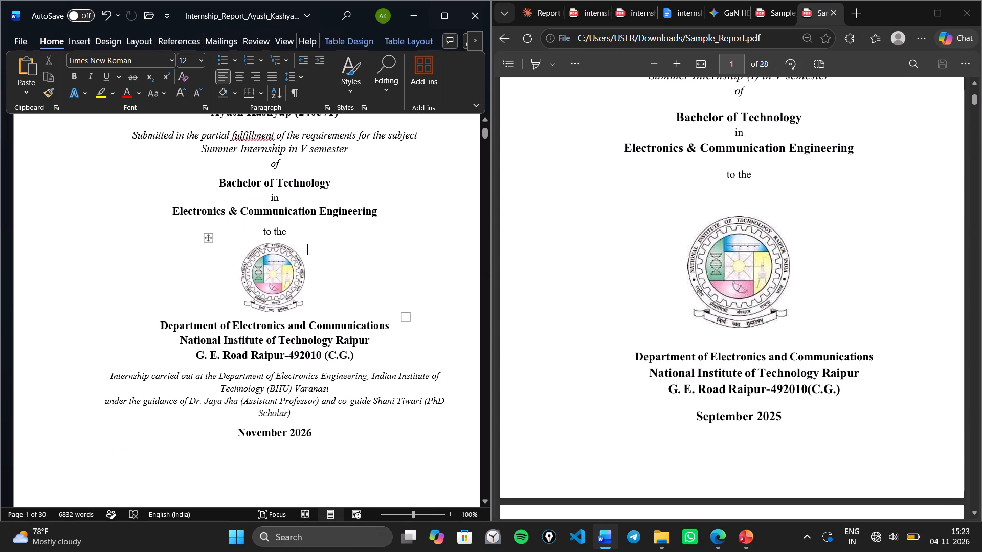
pyautogui.scroll(1, 291, 404)
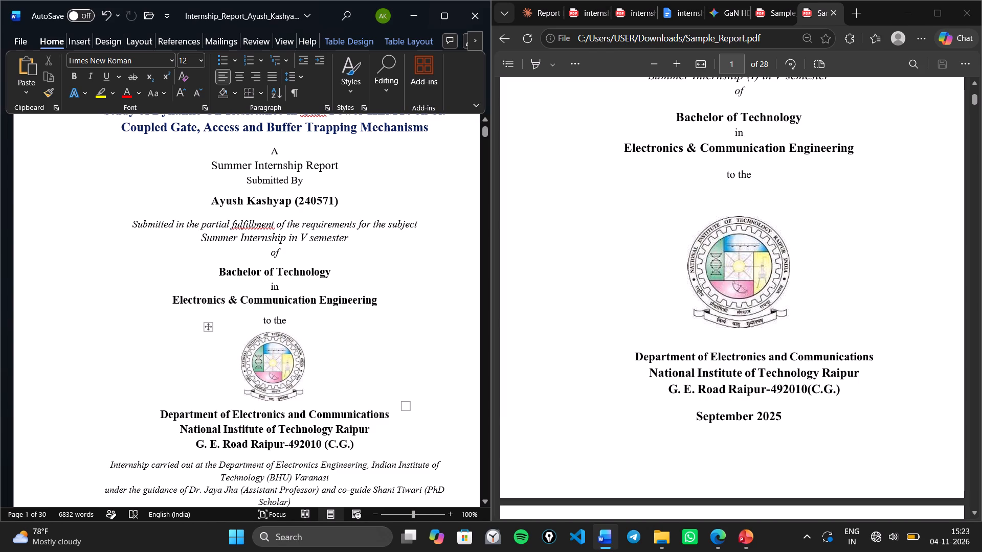
pyautogui.scroll(-3, 325, 464)
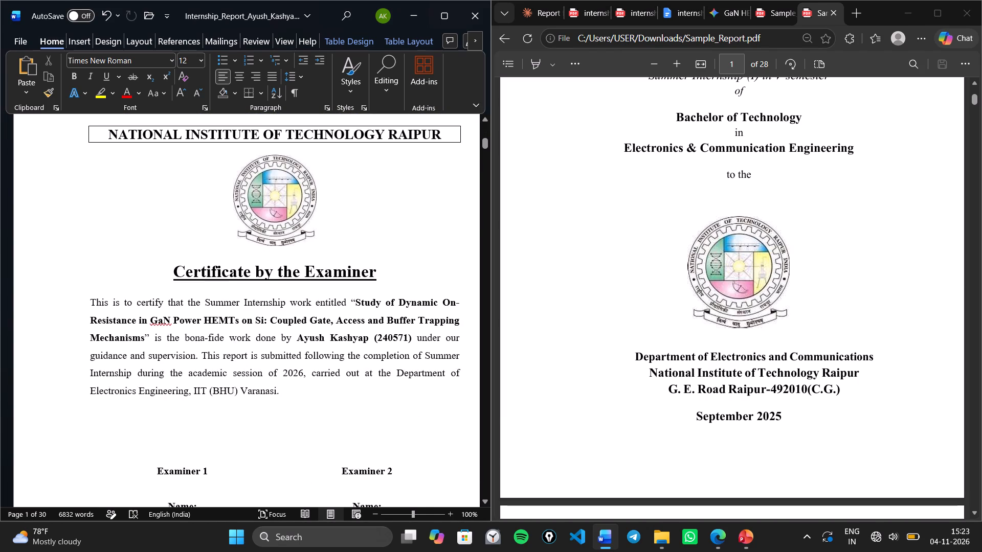
pyautogui.keyDown('ctrl'); pyautogui.scroll(-2, 344, 417); pyautogui.keyUp('ctrl')
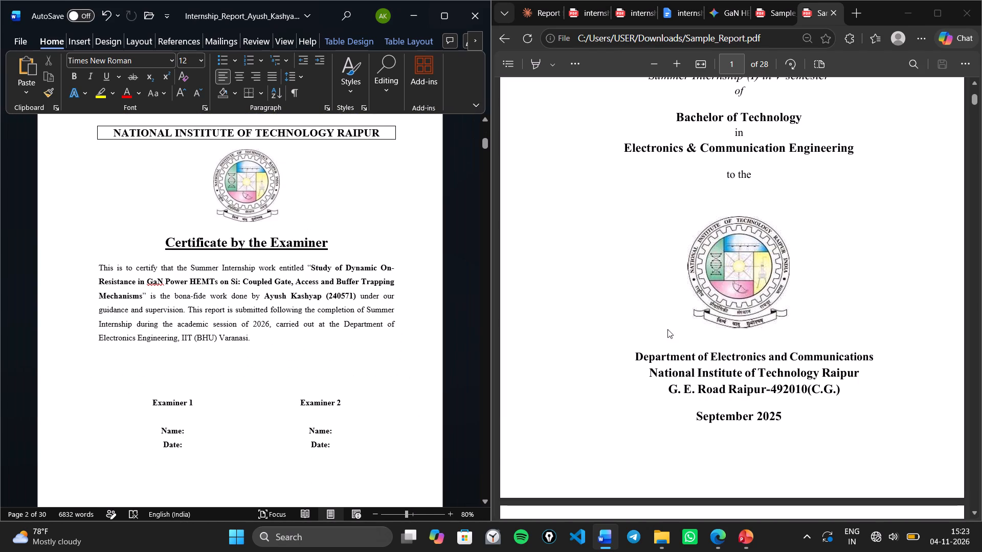
pyautogui.scroll(-5, 719, 341)
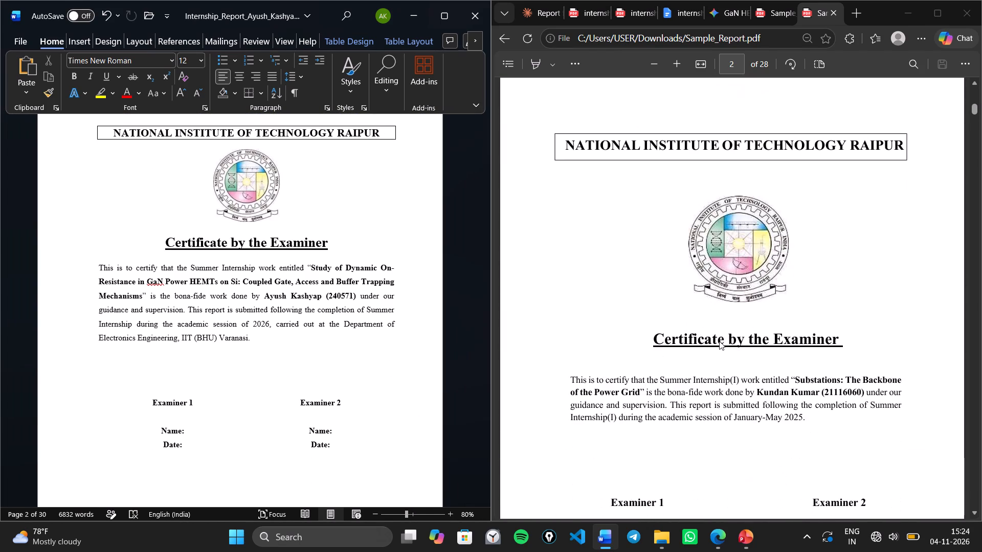
pyautogui.scroll(-2, 719, 341)
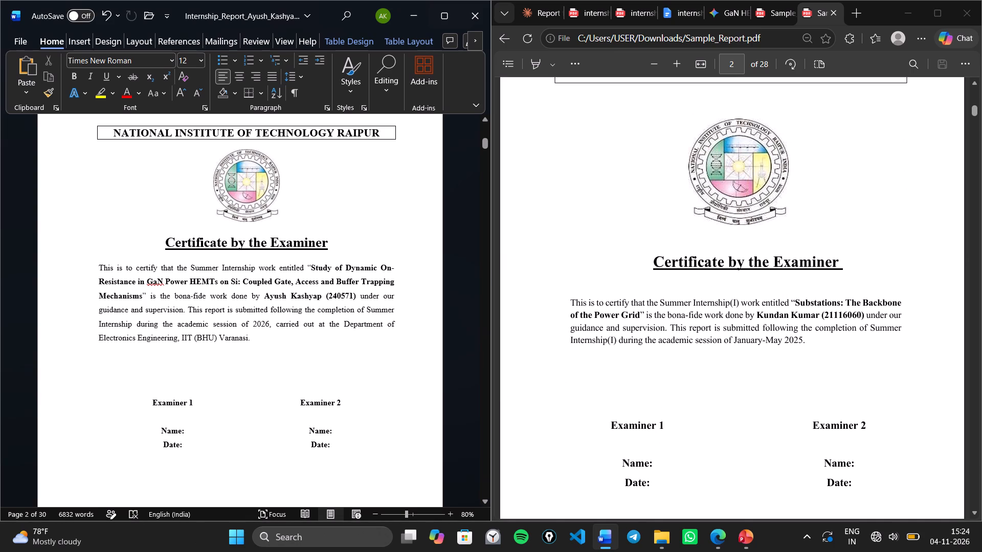
# Replace the student's roll number in the Certificate by the Examiner paragraph with the eight-digit roll number.
pyautogui.click(353, 300)
pyautogui.press('BackSpace')
pyautogui.press('BackSpace')
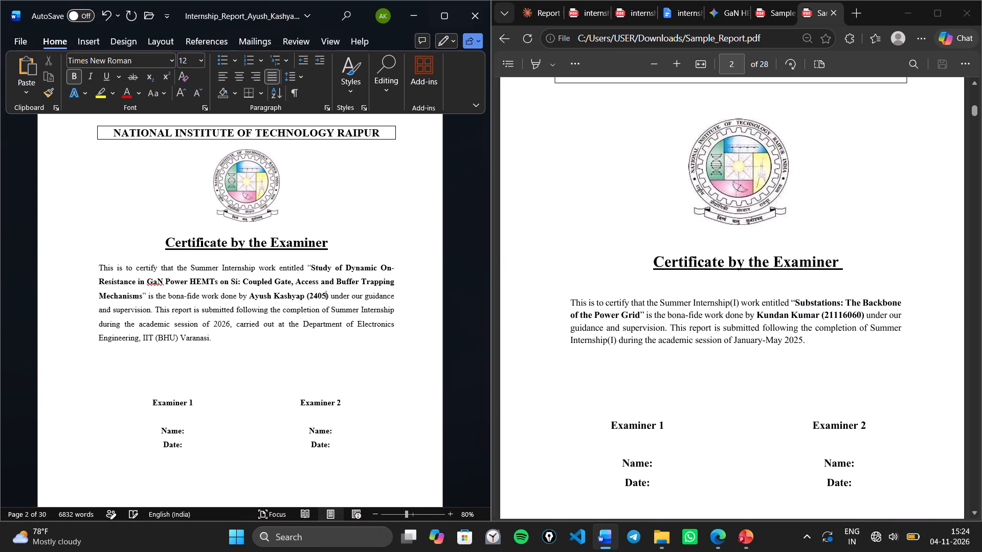
pyautogui.press('BackSpace')
pyautogui.press('BackSpace')
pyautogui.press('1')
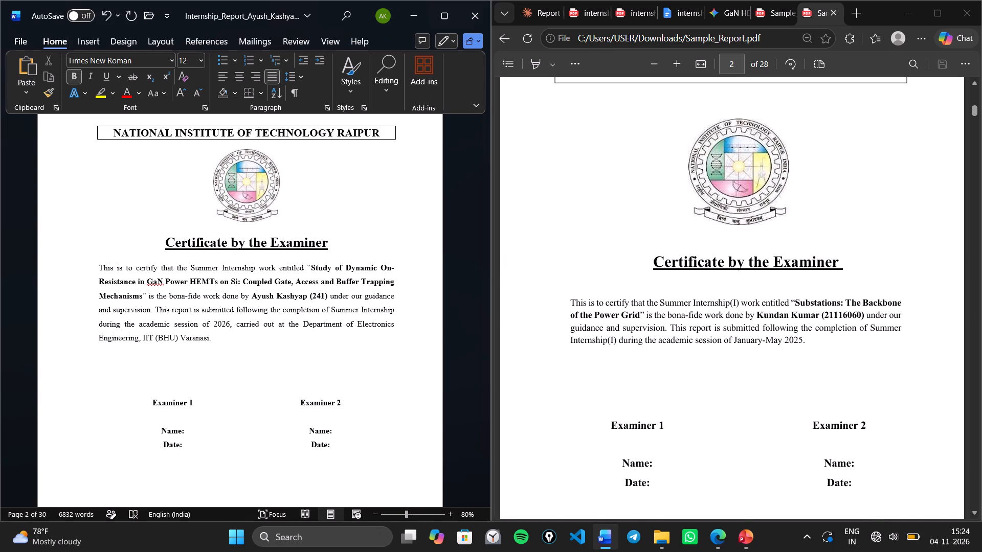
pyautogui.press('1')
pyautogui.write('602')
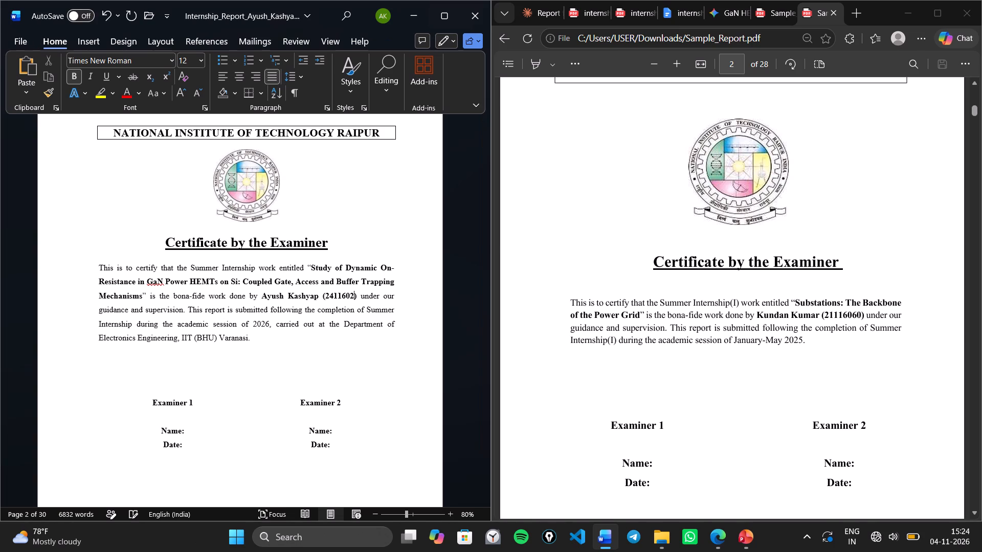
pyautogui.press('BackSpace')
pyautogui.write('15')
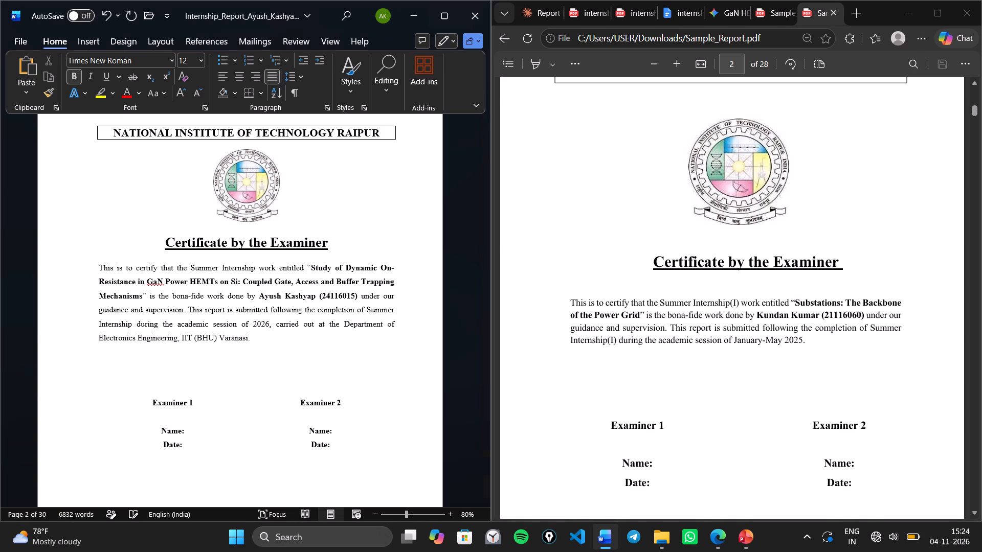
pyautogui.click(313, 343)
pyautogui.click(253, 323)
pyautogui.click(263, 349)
# Enter the first examiner's full name after the "Name:" label under Examiner 1 on the certificate page.
pyautogui.scroll(-1, 263, 349)
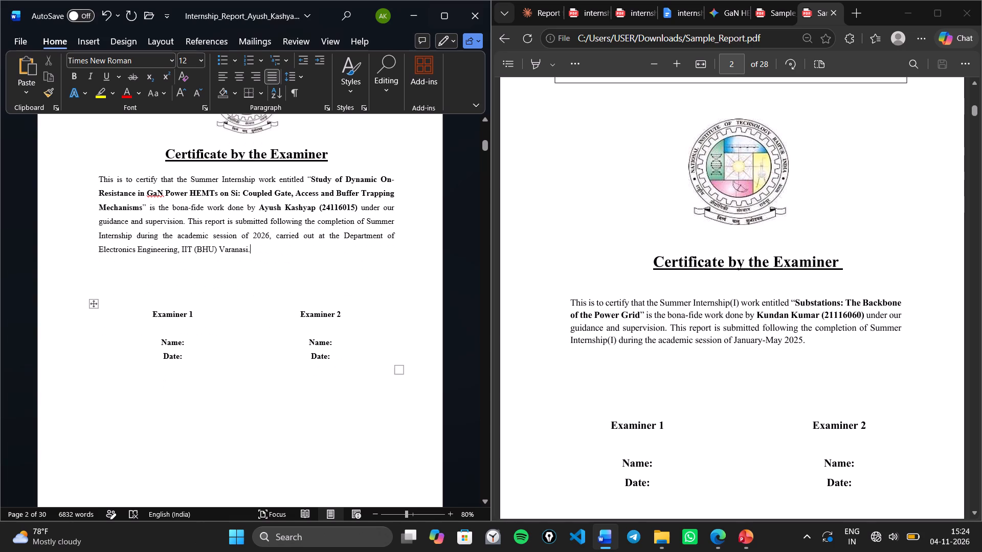
pyautogui.scroll(-1, 263, 349)
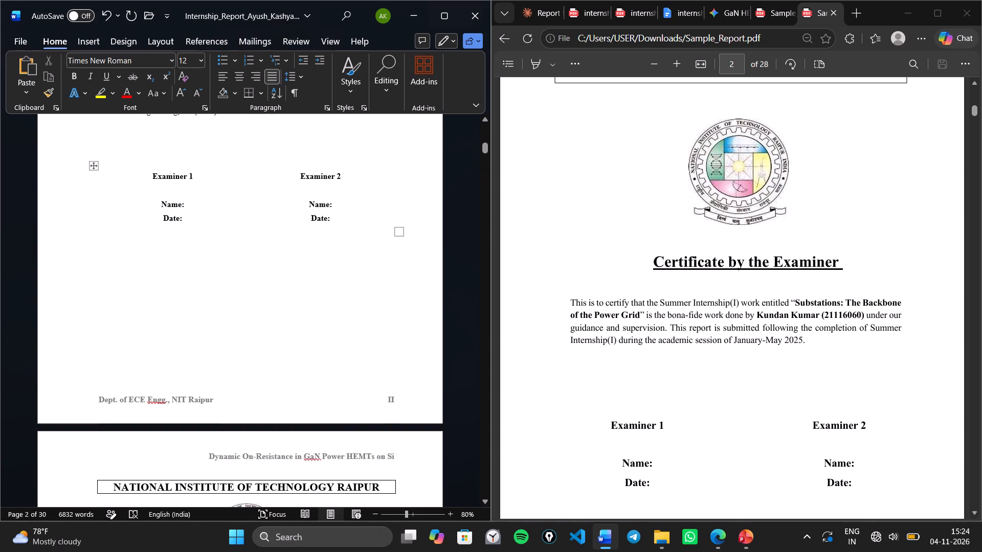
pyautogui.scroll(1, 224, 331)
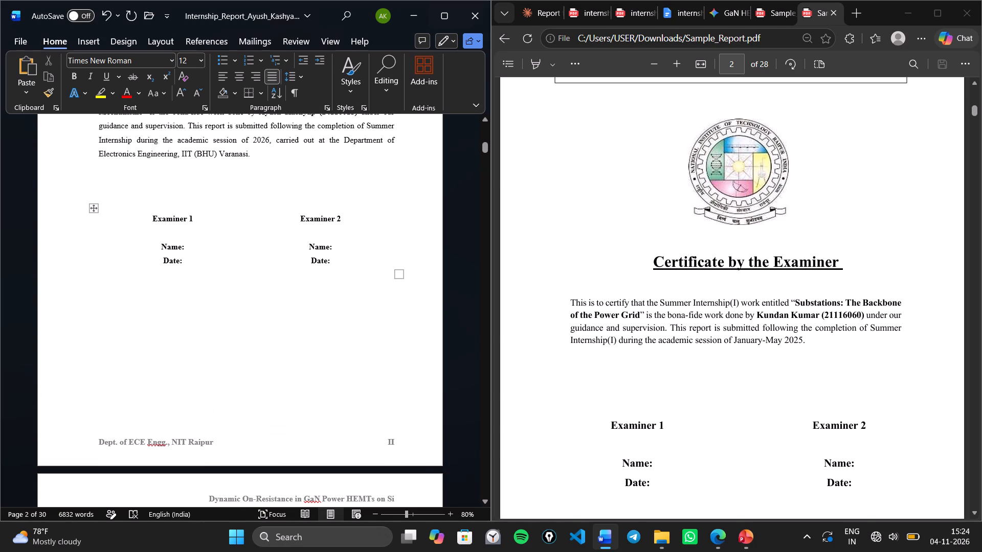
pyautogui.click(196, 247)
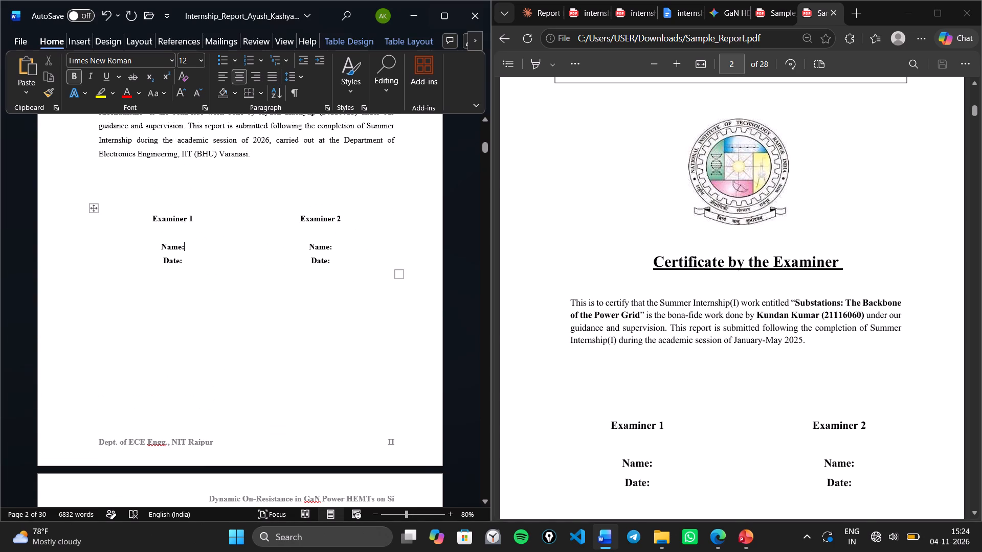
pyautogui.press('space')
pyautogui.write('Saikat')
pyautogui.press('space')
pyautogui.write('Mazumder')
# Remove the bold formatting from Examiner 1's entered name, from its third letter to the end.
pyautogui.moveTo(220, 248); pyautogui.dragTo(163, 246)
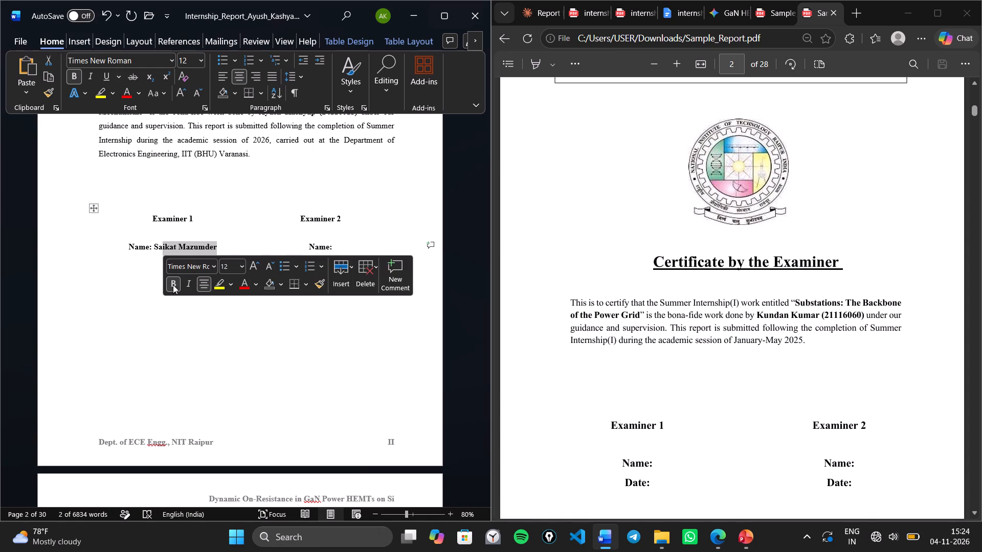
pyautogui.click(173, 285)
pyautogui.click(222, 240)
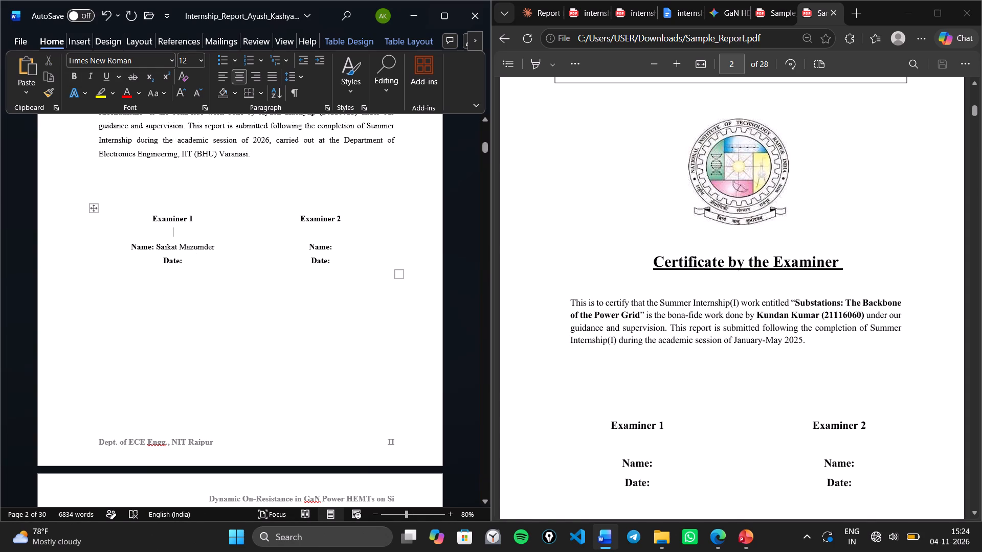
# Place the text cursor after the "Date:" label under Examiner 1.
pyautogui.click(194, 262)
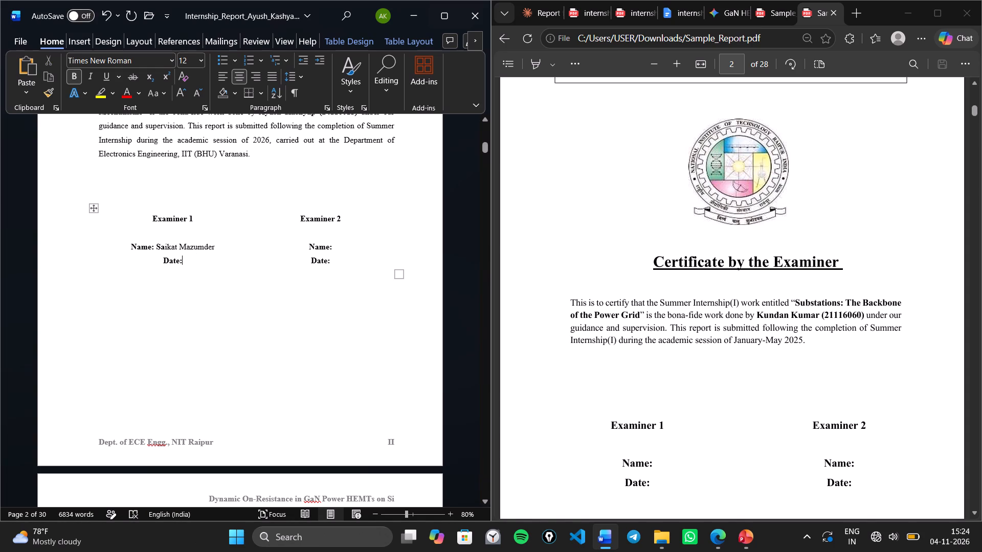
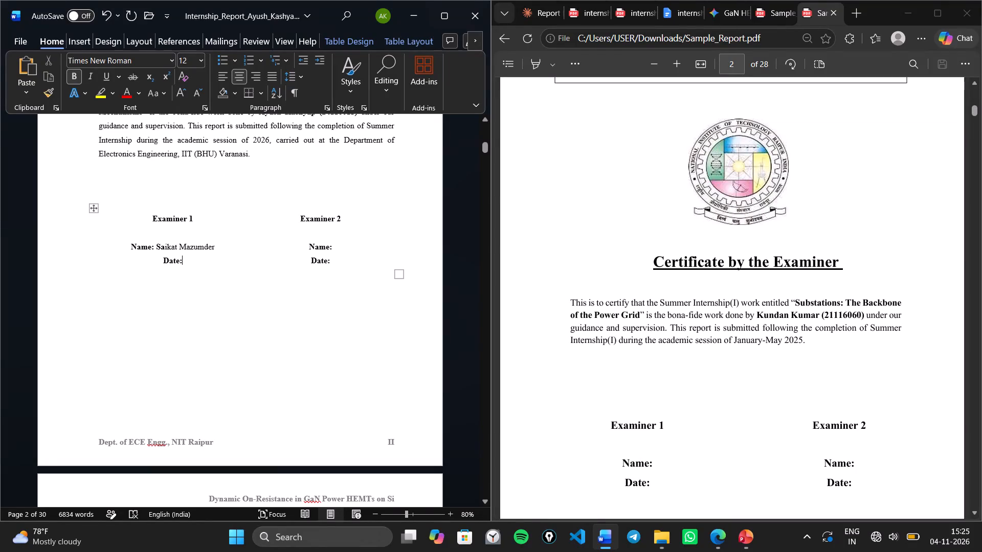
# Add the title "Dr." and a space before Examiner 1's name, with the title and whole name in non-bold text.
pyautogui.click(155, 244)
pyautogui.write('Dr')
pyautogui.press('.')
pyautogui.moveTo(225, 245); pyautogui.dragTo(155, 244)
pyautogui.click(168, 280)
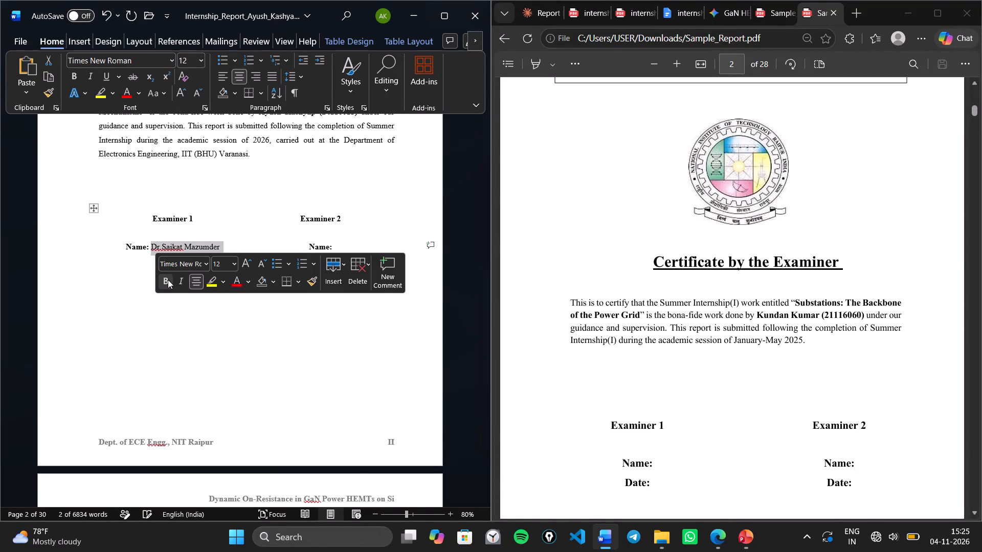
pyautogui.click(168, 280)
pyautogui.click(168, 280)
pyautogui.click(179, 333)
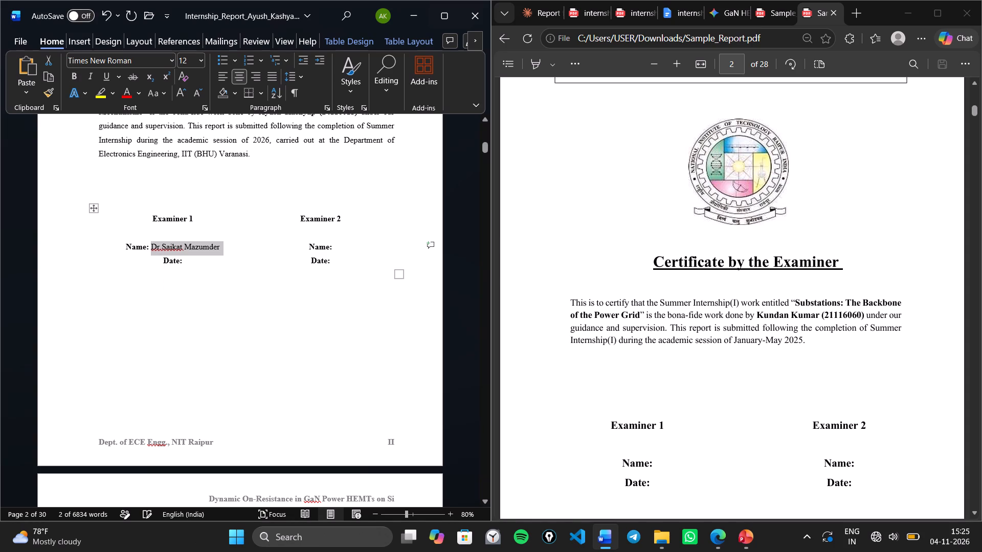
pyautogui.click(164, 247)
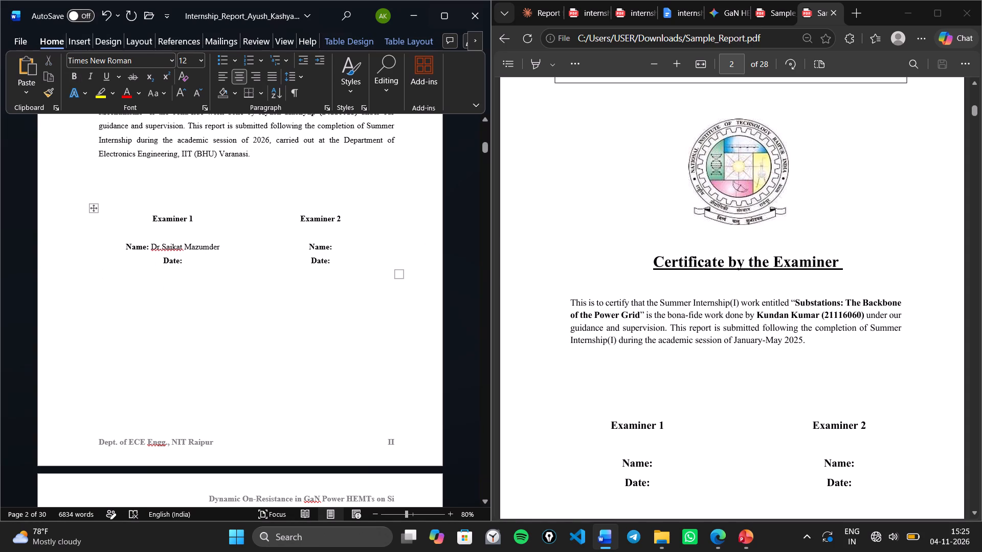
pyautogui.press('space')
pyautogui.click(197, 267)
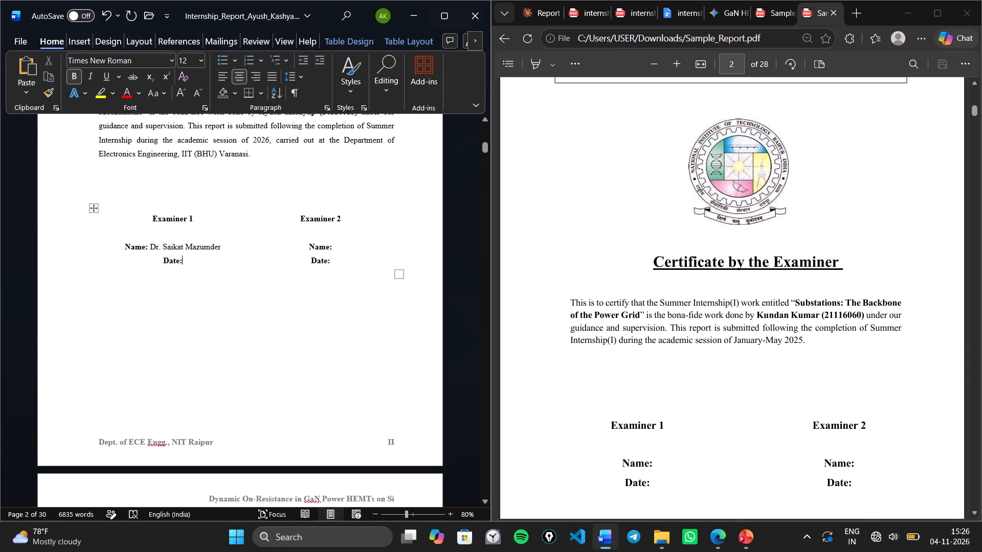
# Enter the title "Dr." and the second examiner's first name after the "Name:" label under Examiner 2.
pyautogui.click(341, 246)
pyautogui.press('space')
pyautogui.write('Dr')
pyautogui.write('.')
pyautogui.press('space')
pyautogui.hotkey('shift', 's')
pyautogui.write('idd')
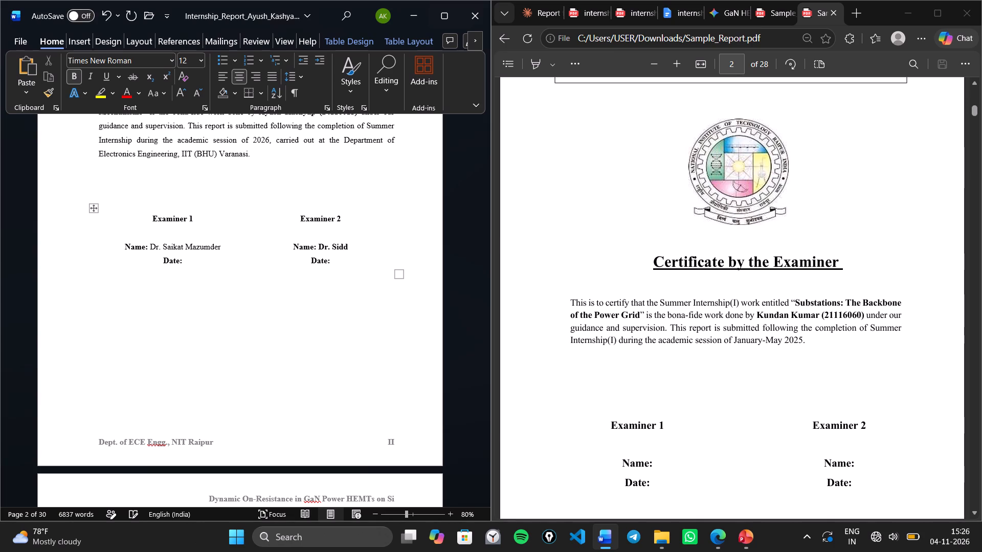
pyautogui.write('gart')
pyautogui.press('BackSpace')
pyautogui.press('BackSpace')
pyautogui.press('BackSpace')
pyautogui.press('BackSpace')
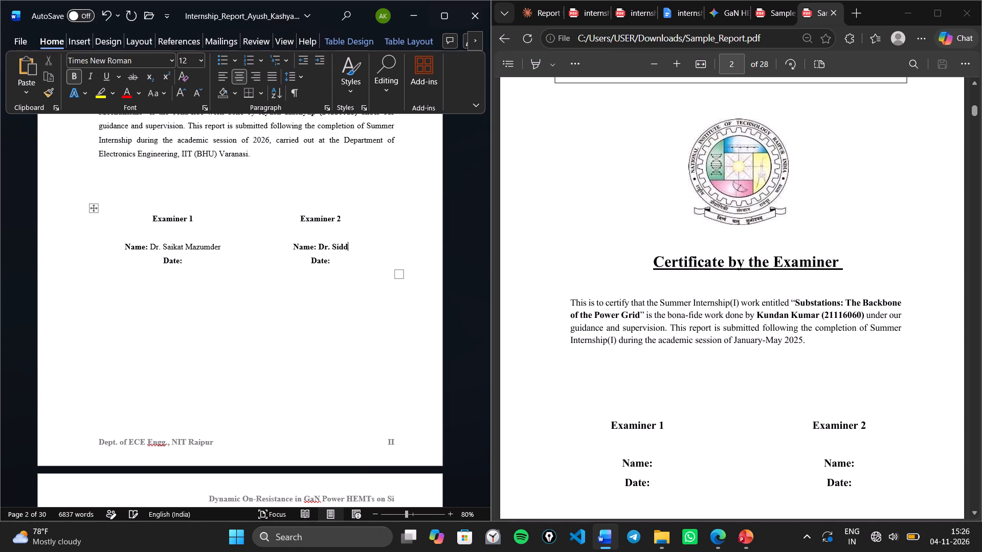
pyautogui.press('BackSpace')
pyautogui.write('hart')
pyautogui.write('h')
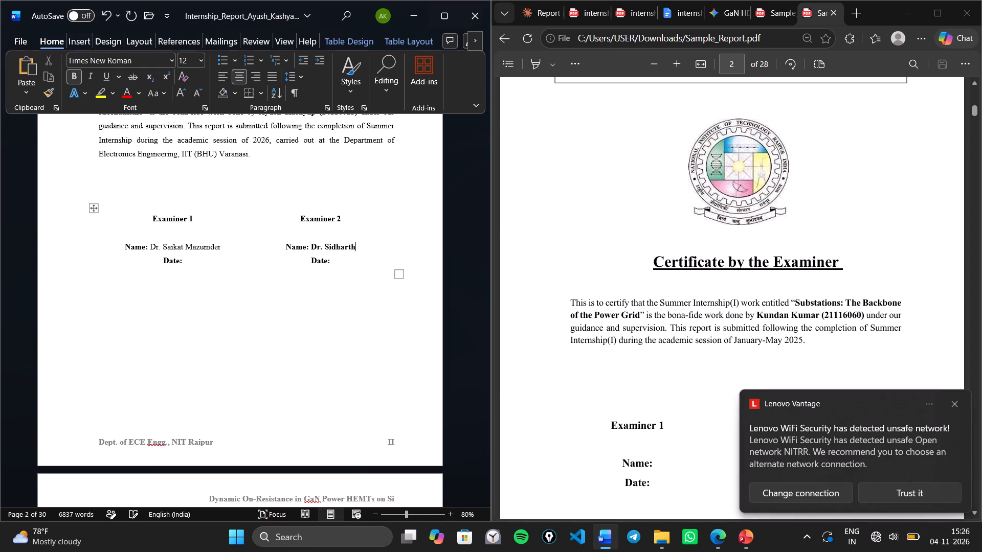
# Add the second examiner's surname after the first name under Examiner 2.
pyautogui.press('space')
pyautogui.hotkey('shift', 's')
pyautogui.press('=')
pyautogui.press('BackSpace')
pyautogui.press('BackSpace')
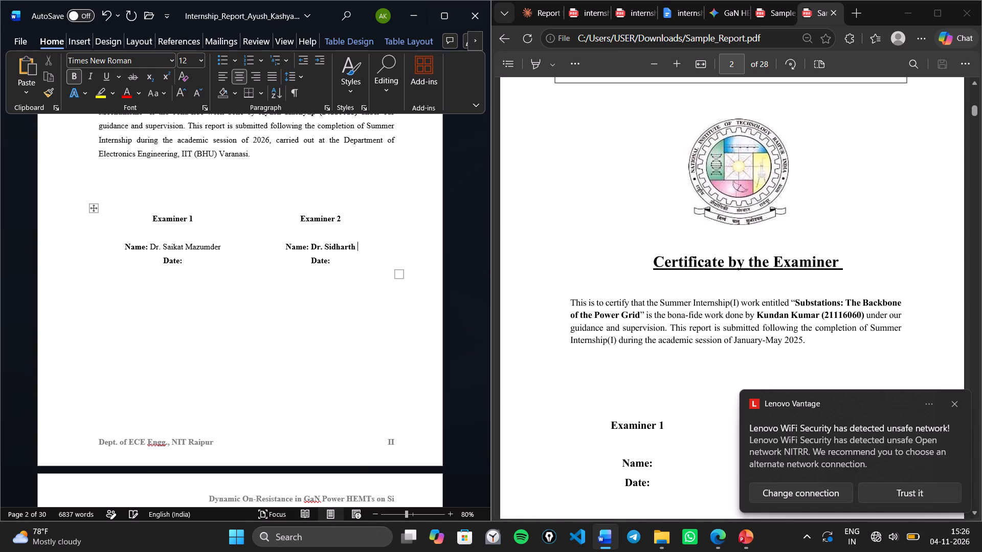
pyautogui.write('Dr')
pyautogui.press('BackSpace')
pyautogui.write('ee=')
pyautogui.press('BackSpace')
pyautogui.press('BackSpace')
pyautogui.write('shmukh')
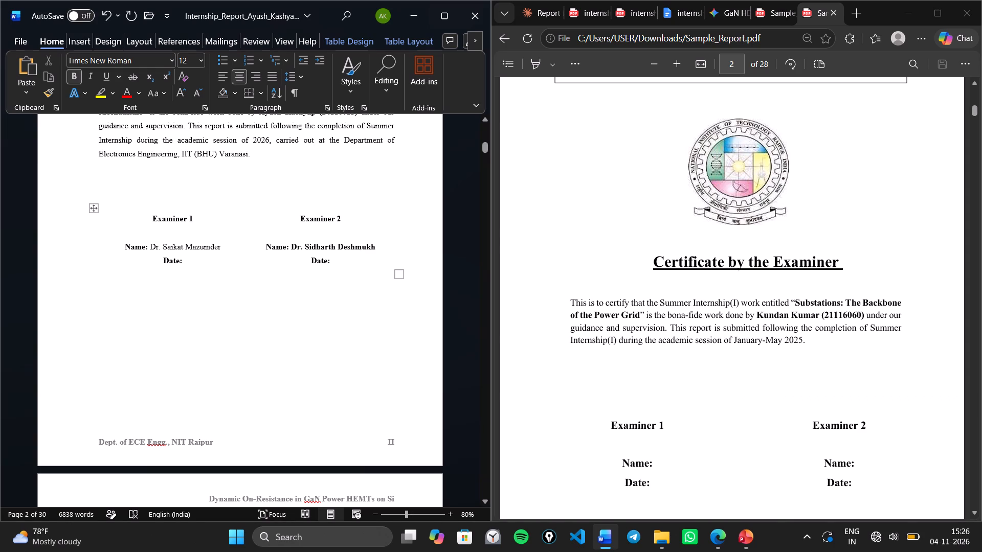
# Correct the spelling of Examiner 2's first name by inserting a second "d".
pyautogui.click(317, 246)
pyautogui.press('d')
# Remove the bold formatting from Examiner 2's title and full name, leaving the "Name:" label bold.
pyautogui.moveTo(289, 245); pyautogui.dragTo(366, 244)
pyautogui.click(76, 78)
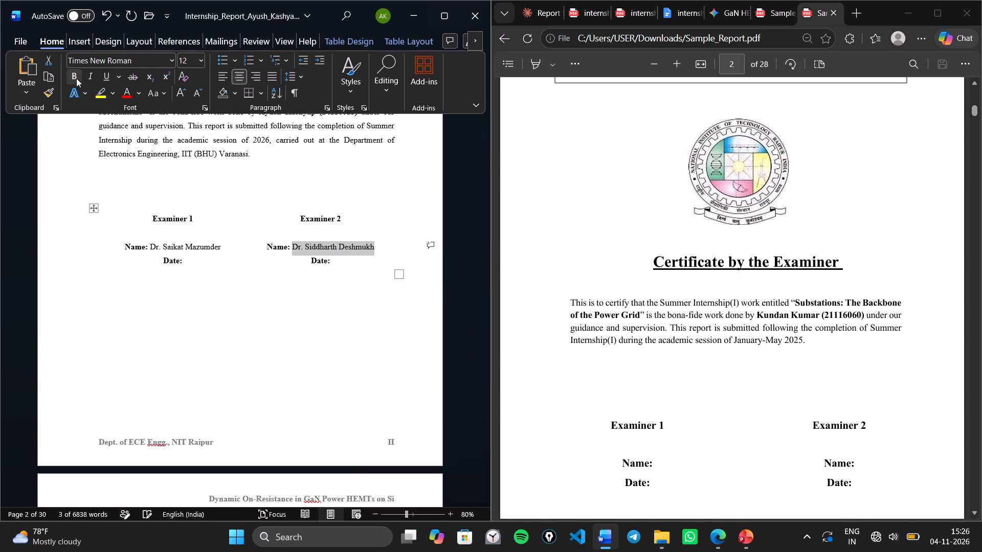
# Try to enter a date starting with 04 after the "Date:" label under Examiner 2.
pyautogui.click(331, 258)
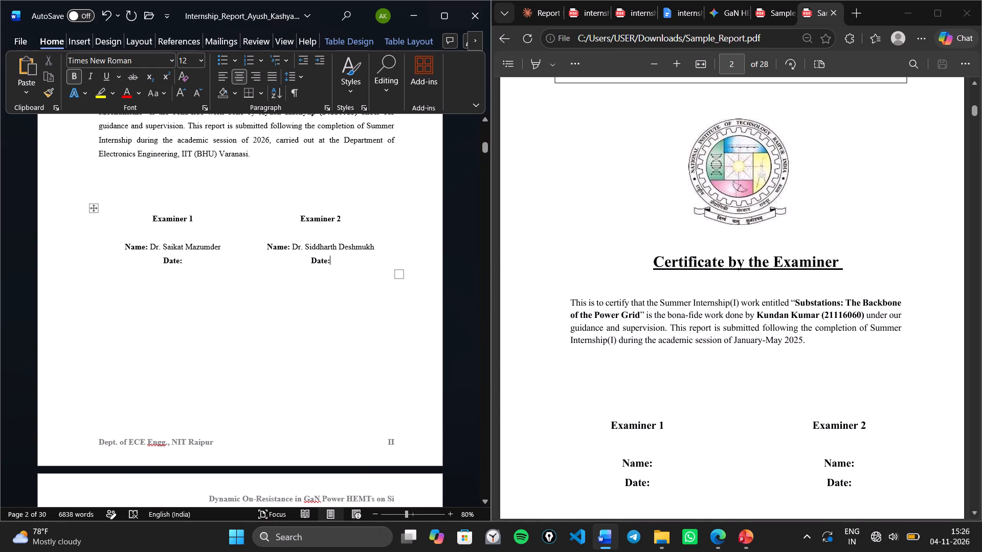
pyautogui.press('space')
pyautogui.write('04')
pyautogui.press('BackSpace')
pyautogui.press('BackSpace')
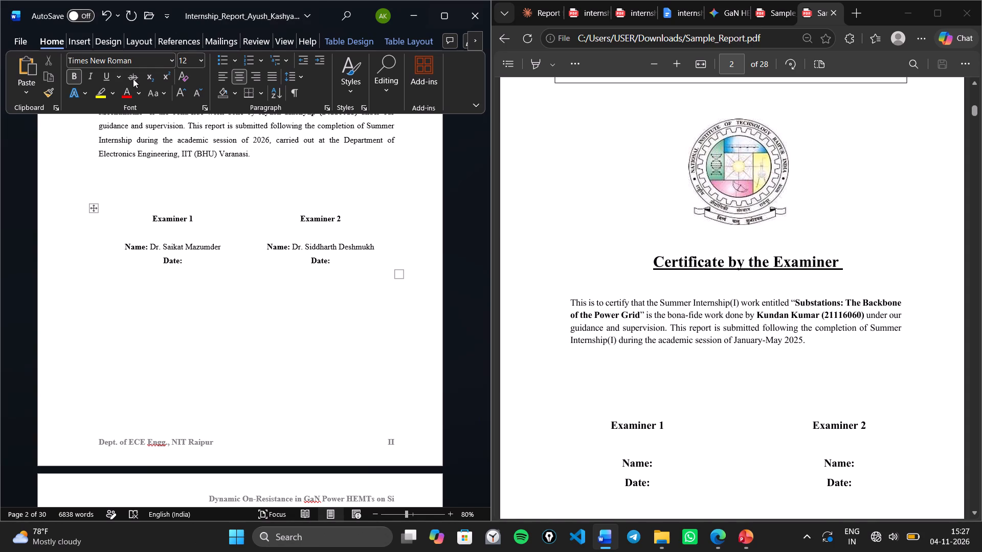
# Enter the date 05/11/2026 in regular, non-bold text after the "Date:" label under Examiner 2.
pyautogui.click(75, 79)
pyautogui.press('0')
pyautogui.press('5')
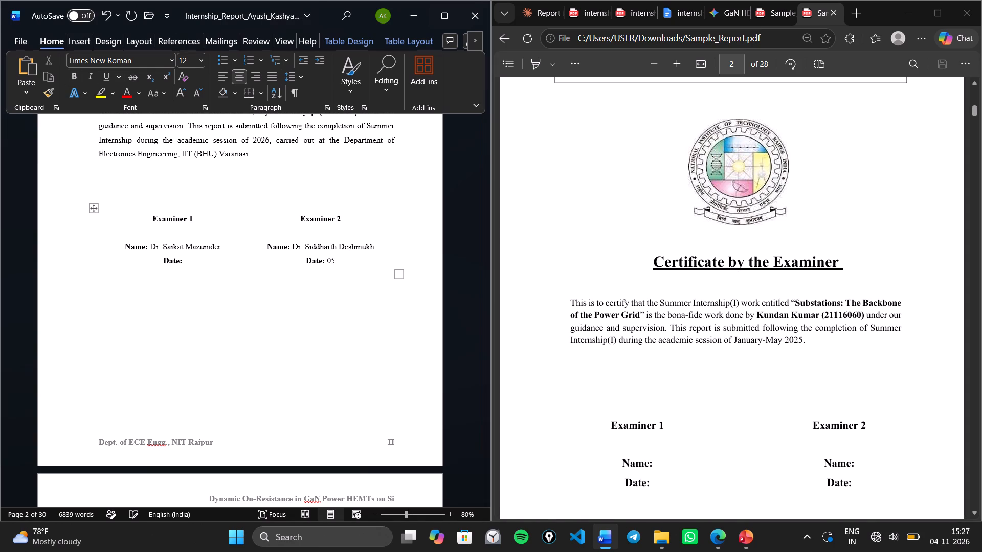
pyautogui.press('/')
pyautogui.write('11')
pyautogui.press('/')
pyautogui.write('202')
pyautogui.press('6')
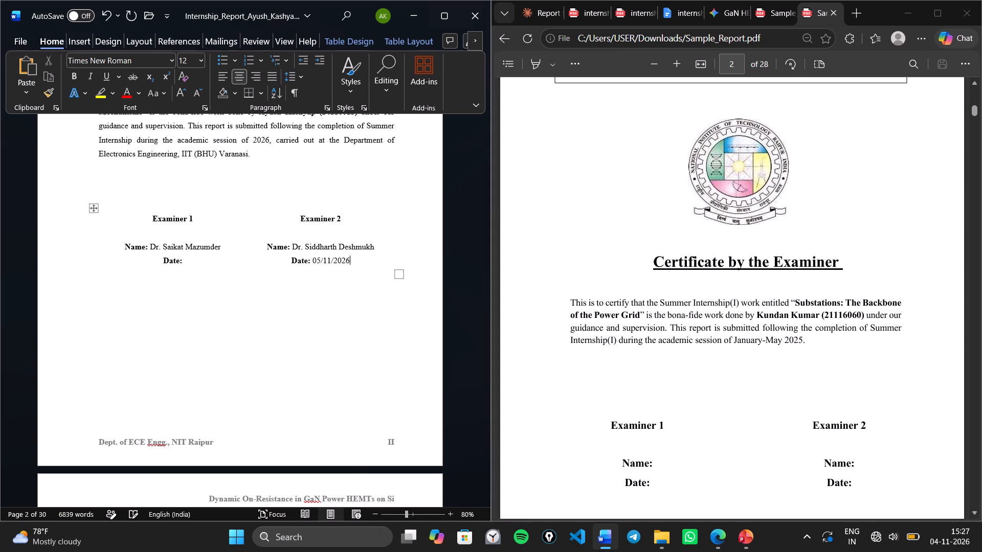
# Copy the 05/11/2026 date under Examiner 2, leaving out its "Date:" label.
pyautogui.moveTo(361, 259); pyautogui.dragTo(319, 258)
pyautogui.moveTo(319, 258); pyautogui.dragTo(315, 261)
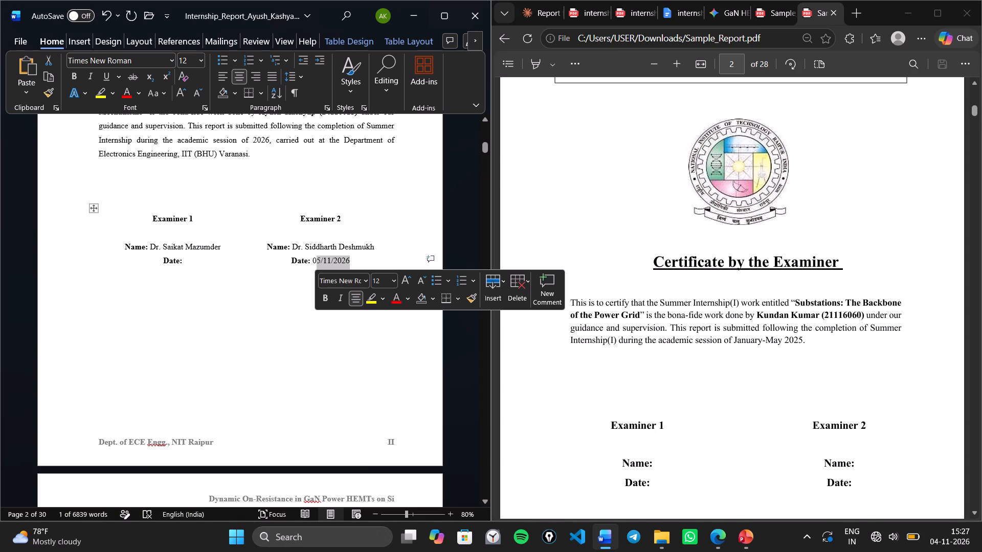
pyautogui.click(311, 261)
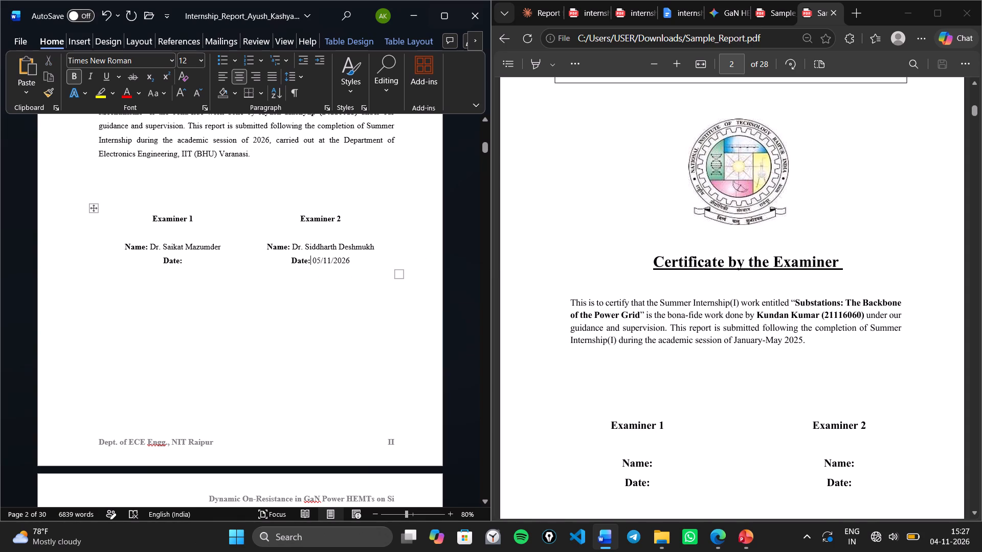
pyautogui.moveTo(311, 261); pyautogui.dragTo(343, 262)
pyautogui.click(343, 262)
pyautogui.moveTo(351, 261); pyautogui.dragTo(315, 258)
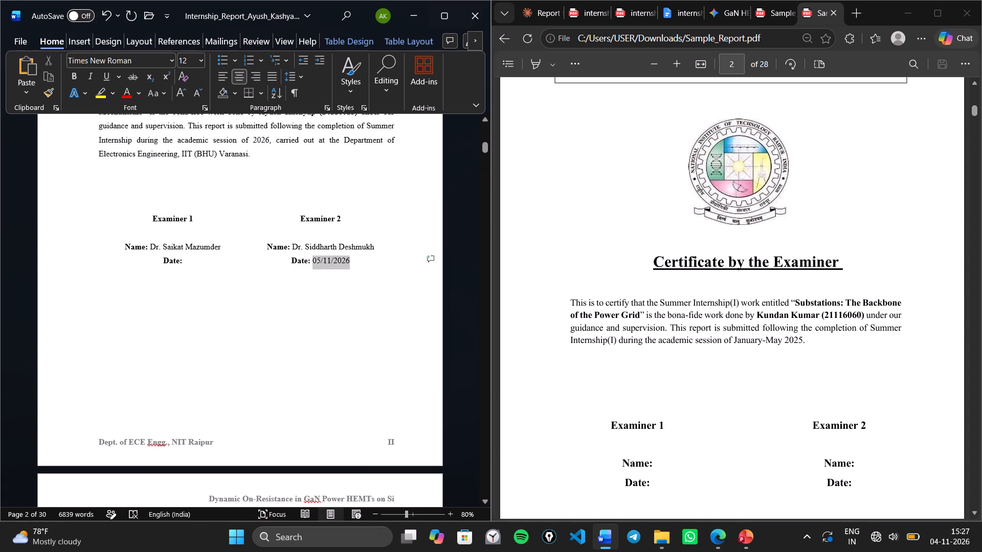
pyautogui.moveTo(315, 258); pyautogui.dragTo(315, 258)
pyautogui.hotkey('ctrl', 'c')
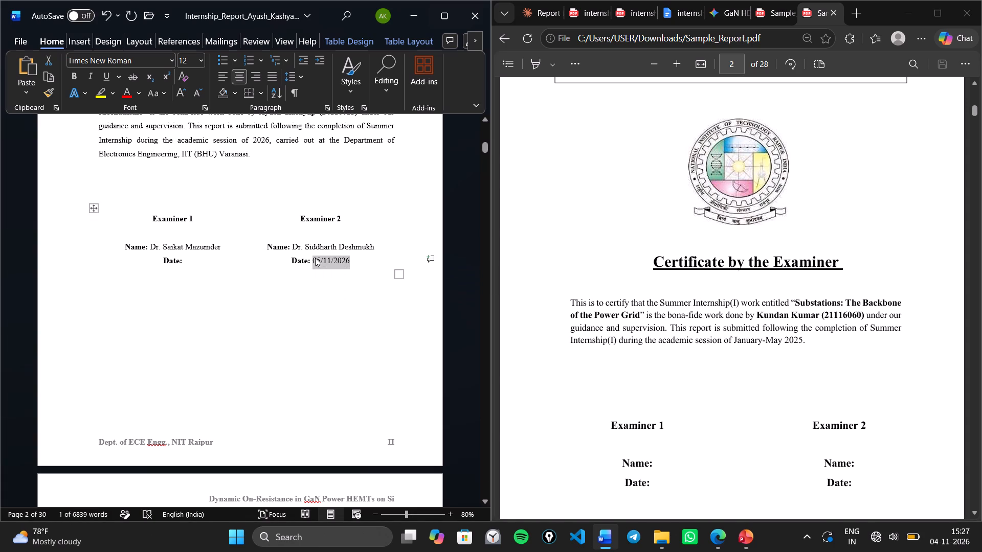
# Enter the date 05/11/2026 after the "Date:" label under Examiner 1, separated by a space.
pyautogui.click(204, 264)
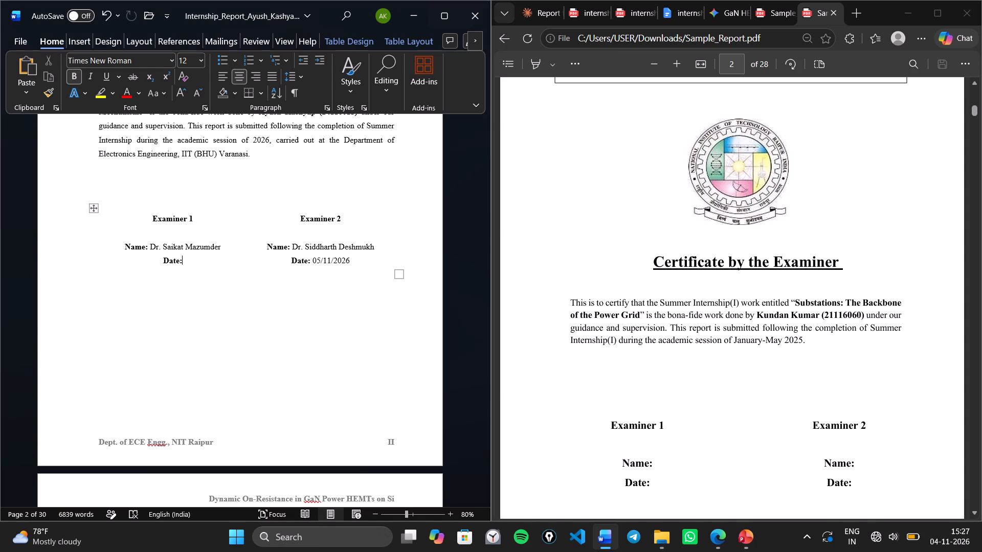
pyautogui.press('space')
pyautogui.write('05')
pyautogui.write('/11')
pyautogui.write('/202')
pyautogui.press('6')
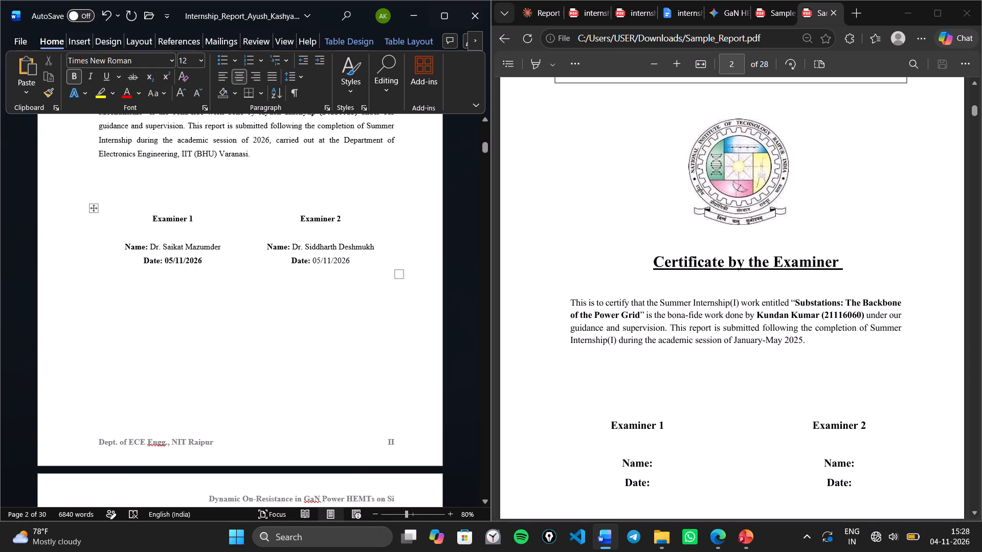
# Remove the bold formatting from the date value under Examiner 1, keeping its label bold.
pyautogui.moveTo(205, 262); pyautogui.dragTo(177, 259)
pyautogui.moveTo(177, 259); pyautogui.dragTo(168, 256)
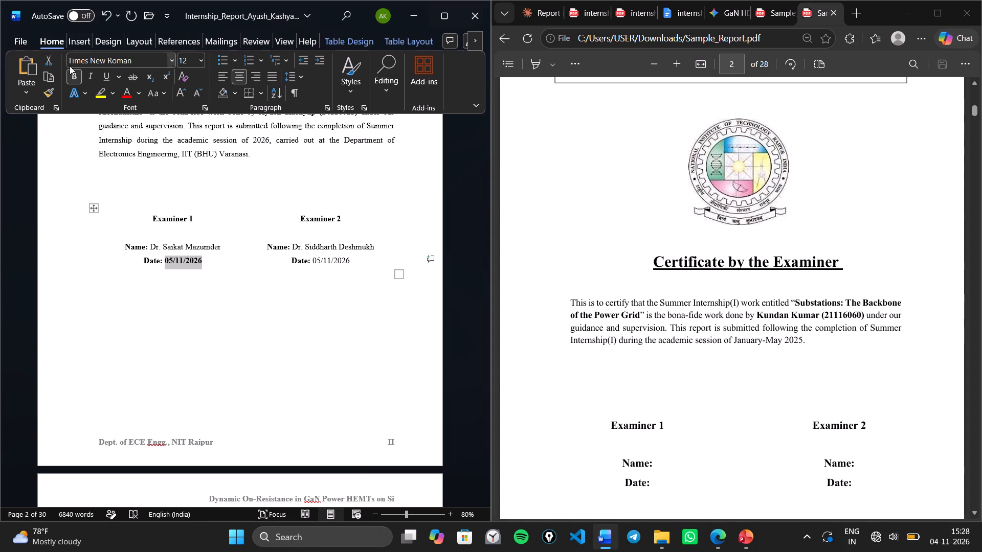
pyautogui.click(73, 77)
pyautogui.click(277, 277)
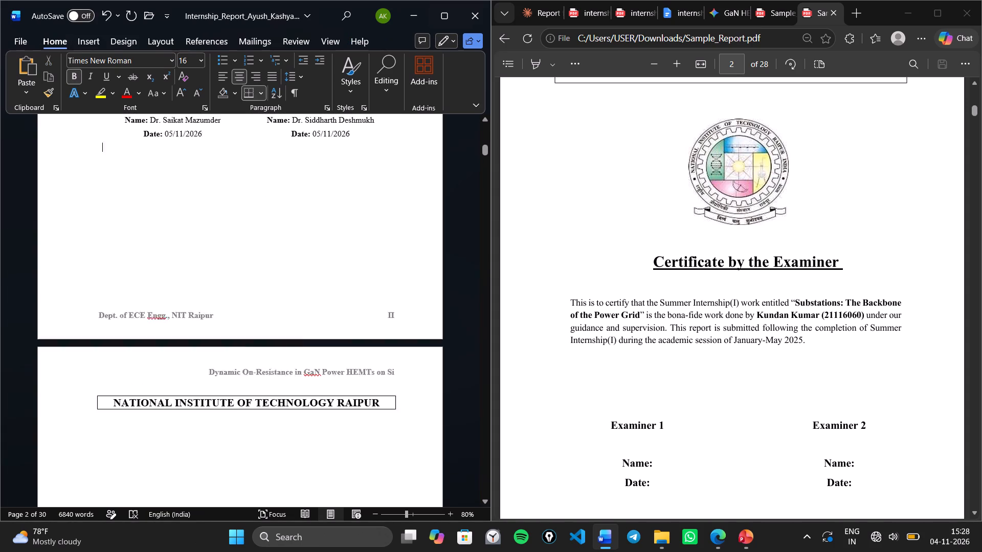
# Review the certificate page's layout and the Declaration and Abstract pages that follow it in the report.
pyautogui.keyDown('ctrl'); pyautogui.scroll(-2, 277, 277); pyautogui.keyUp('ctrl')
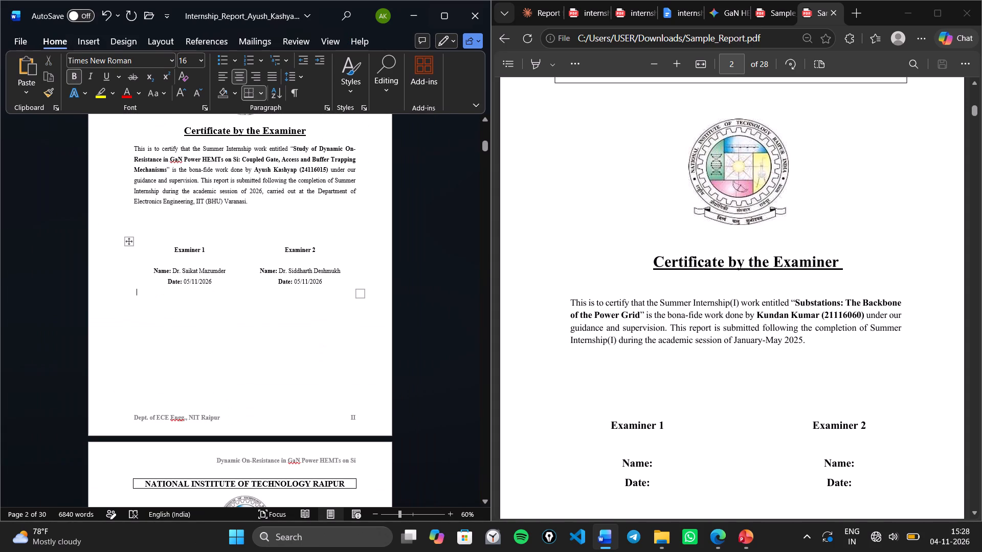
pyautogui.click(296, 352)
pyautogui.scroll(1, 350, 367)
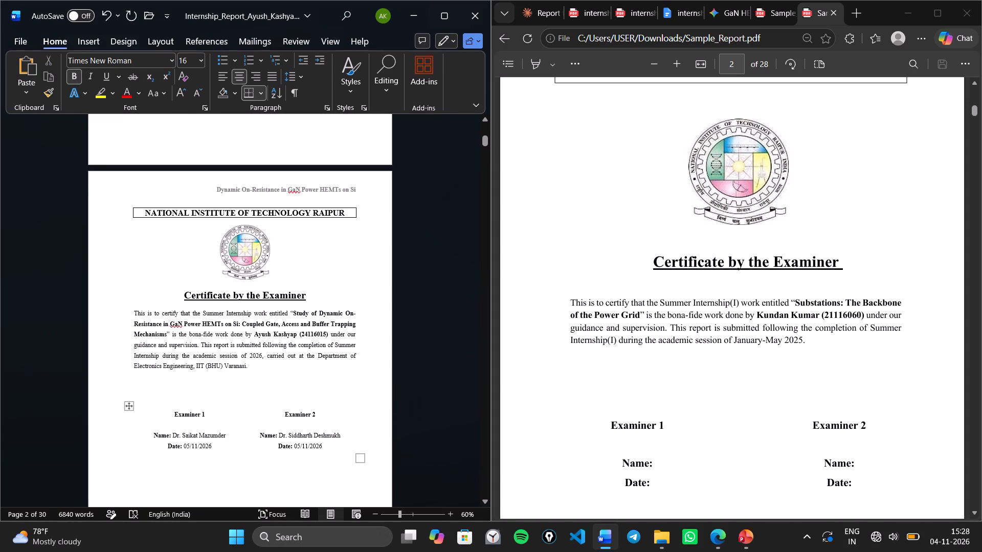
pyautogui.scroll(-4, 350, 367)
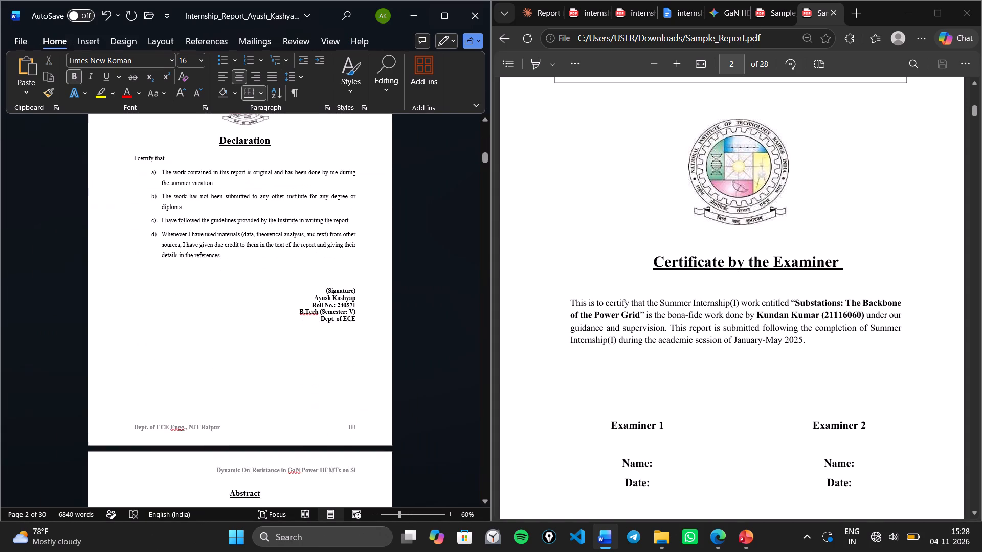
pyautogui.scroll(-1, 350, 367)
pyautogui.scroll(-4, 768, 397)
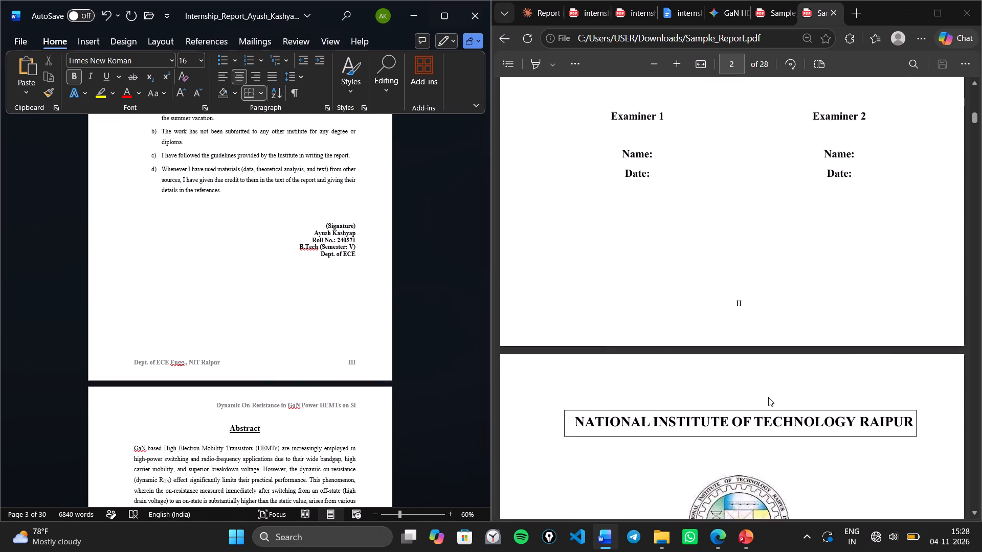
pyautogui.scroll(-1, 768, 397)
pyautogui.scroll(1, 768, 397)
pyautogui.scroll(1, 276, 370)
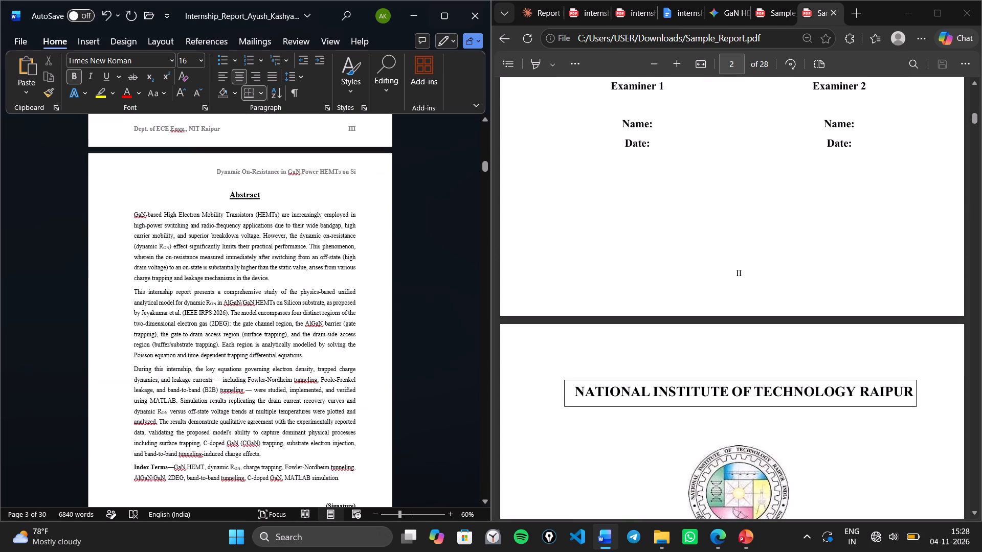
# Replace the roll number in the Declaration page's signature block with the student's eight-digit roll number.
pyautogui.scroll(1, 276, 370)
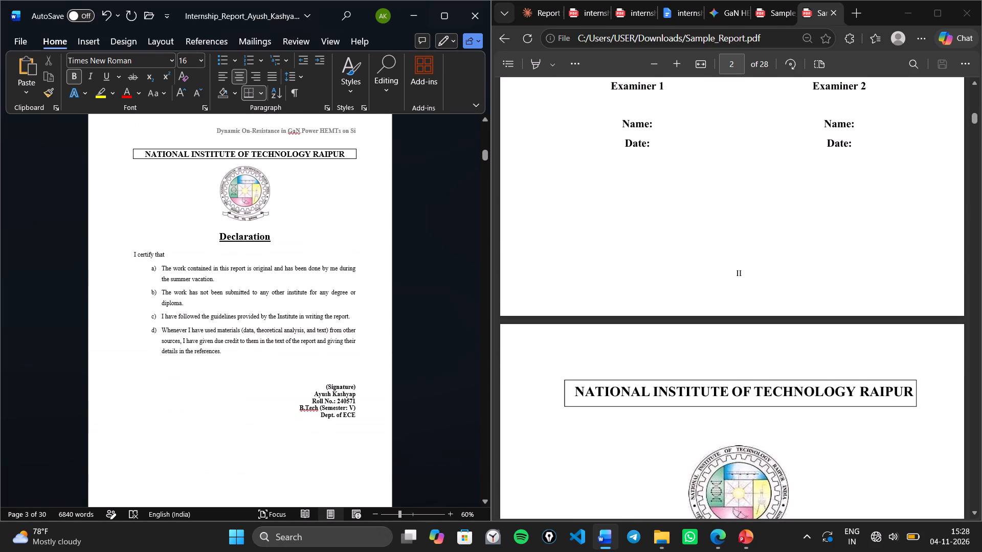
pyautogui.click(354, 399)
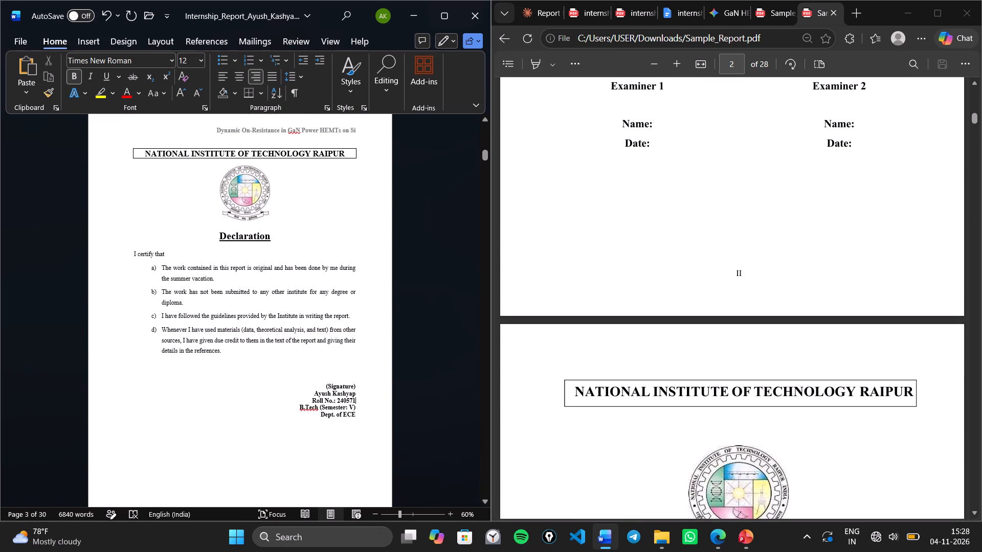
pyautogui.press('BackSpace')
pyautogui.press('BackSpace')
pyautogui.press('BackSpace')
pyautogui.press('BackSpace')
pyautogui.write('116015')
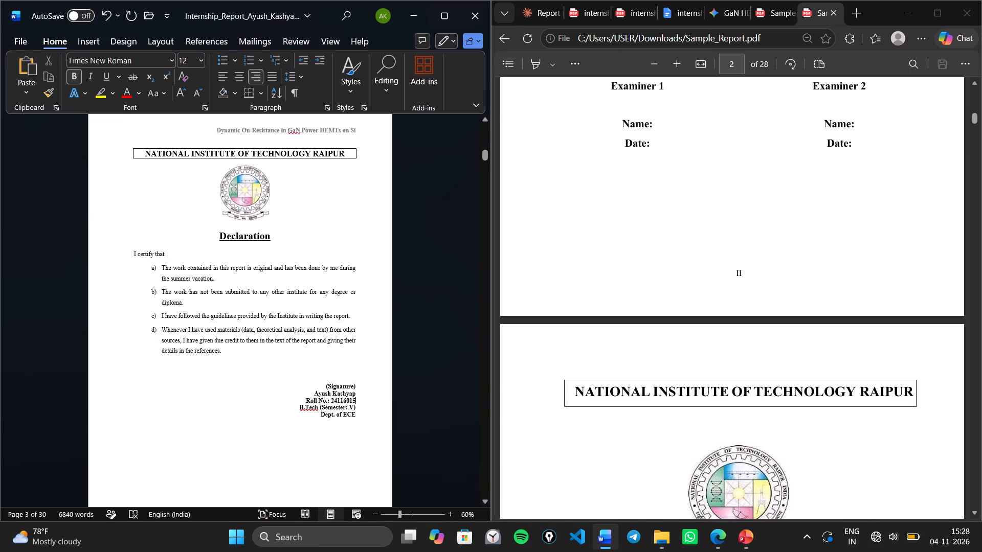
# Compare the report's Declaration page with the Declaration page in the Sample_Report PDF.
pyautogui.scroll(-4, 696, 404)
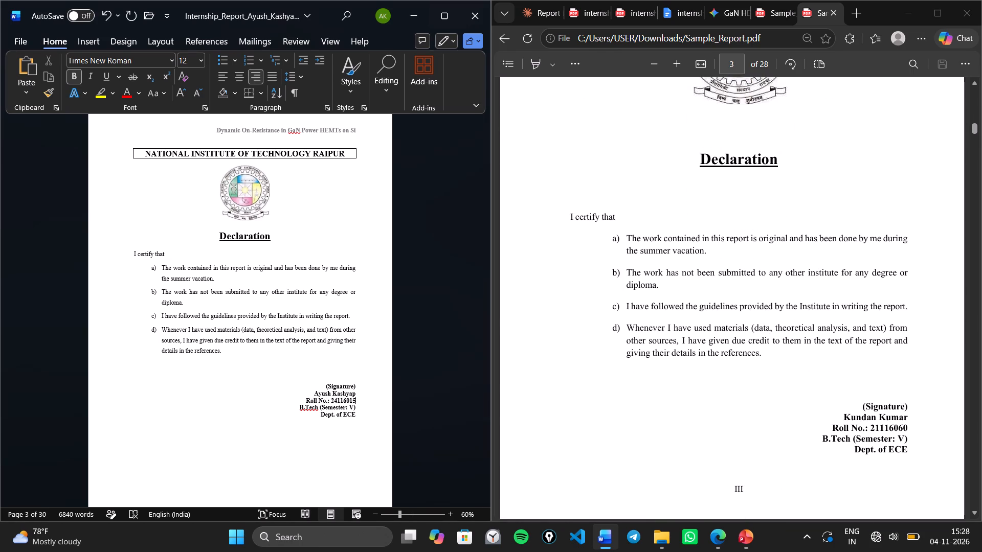
pyautogui.scroll(-2, 696, 404)
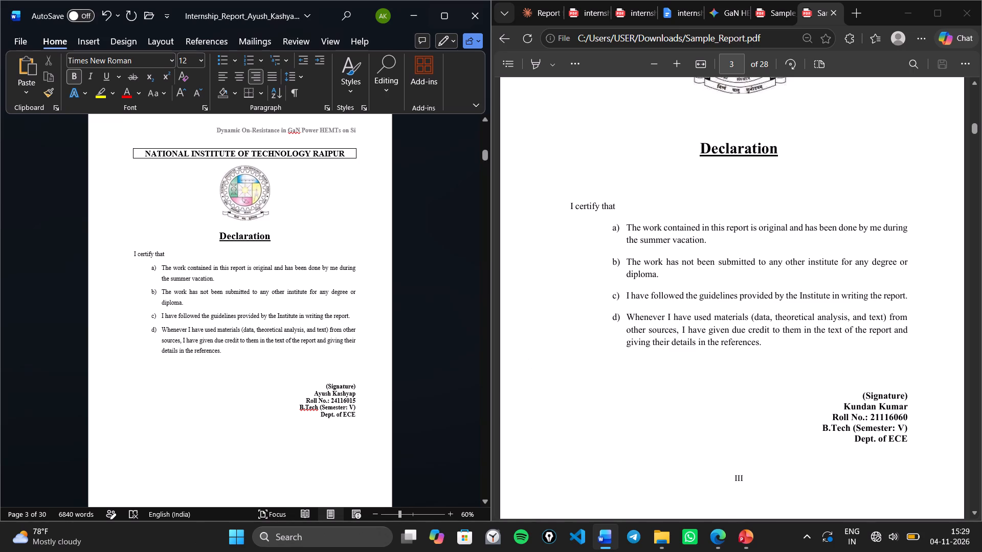
pyautogui.scroll(1, 610, 346)
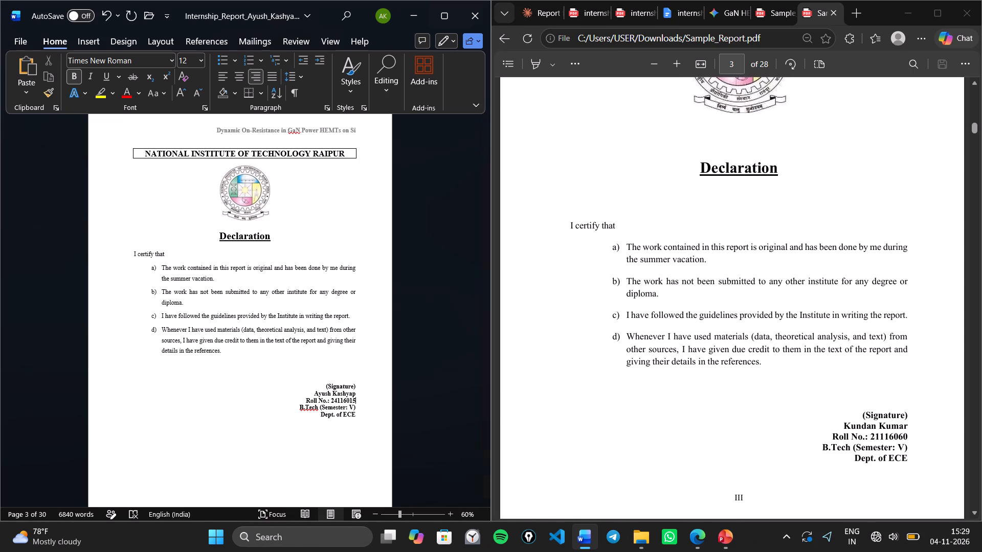
pyautogui.keyDown('ctrl'); pyautogui.scroll(2, 295, 336); pyautogui.keyUp('ctrl')
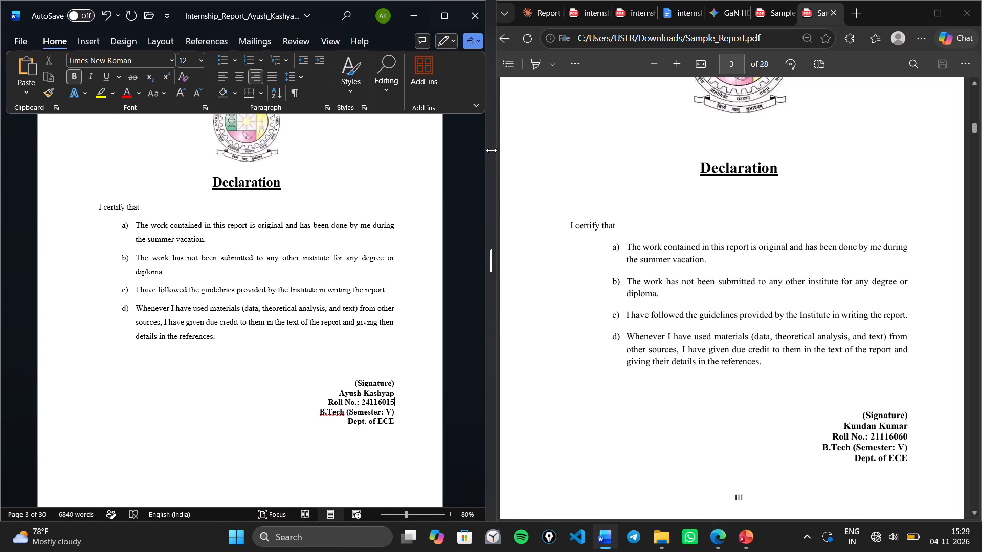
# Widen the report's window by narrowing the reference PDF's window beside it.
pyautogui.moveTo(493, 150); pyautogui.dragTo(626, 160)
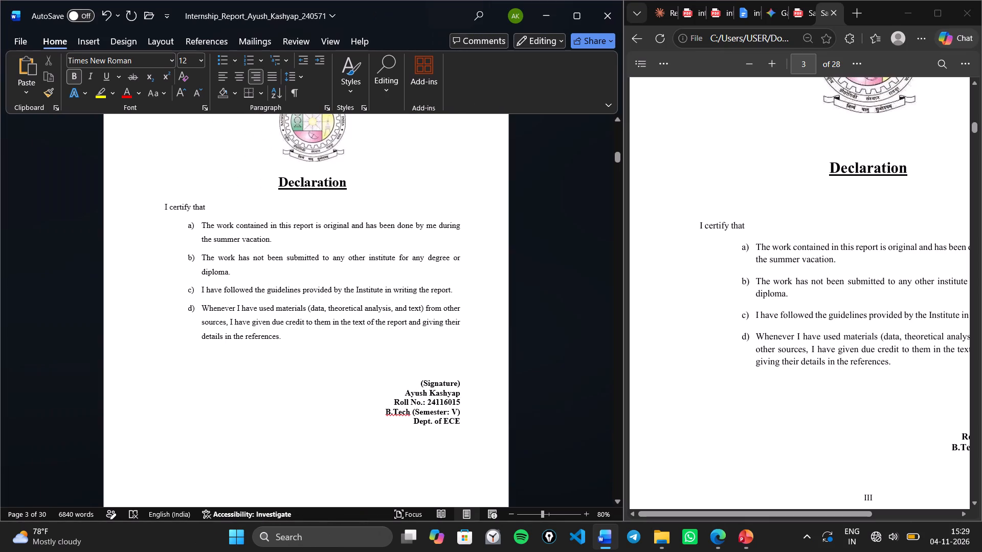
# Compare the report's examiner certificate and Declaration pages with the matching pages of the Sample_Report PDF.
pyautogui.scroll(-1, 356, 257)
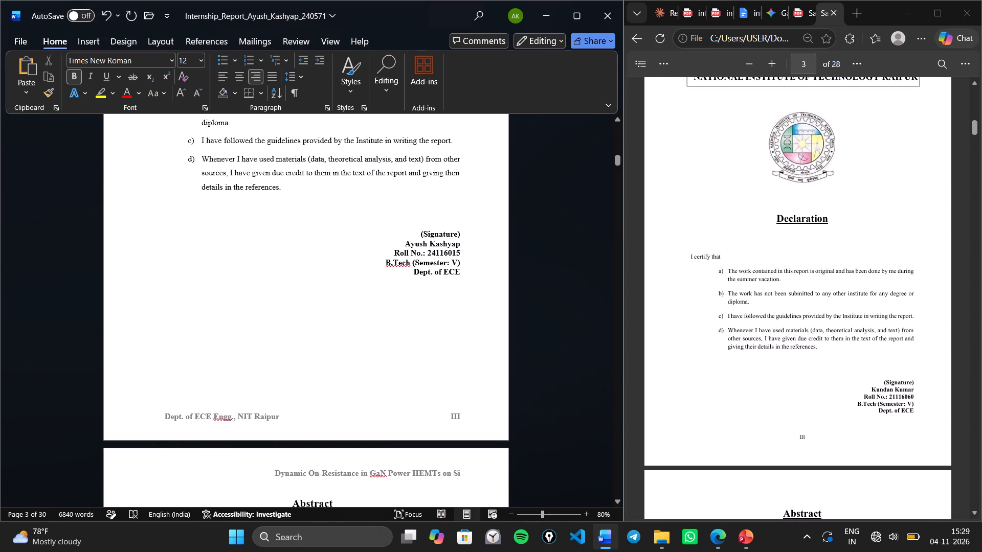
pyautogui.scroll(2, 428, 334)
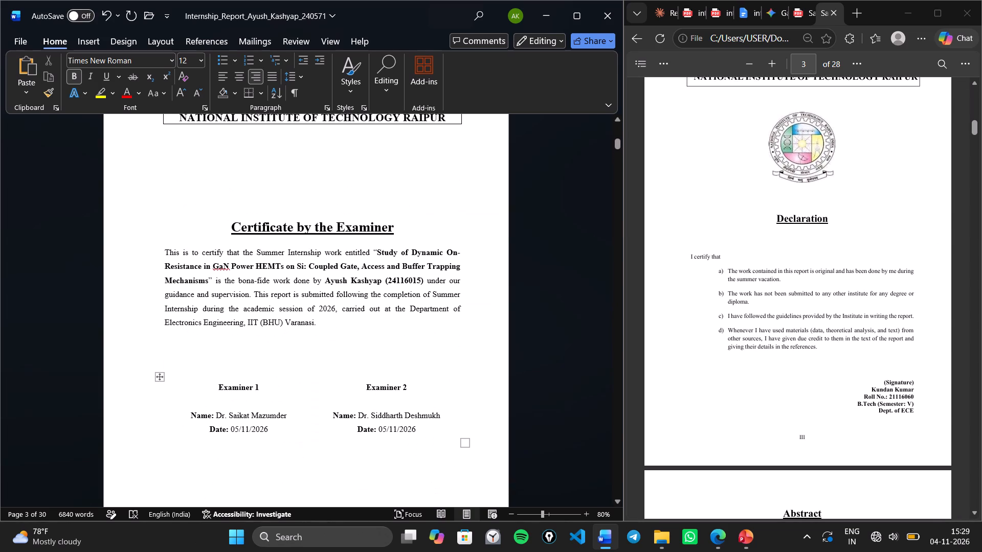
pyautogui.scroll(1, 428, 334)
pyautogui.scroll(1, 759, 300)
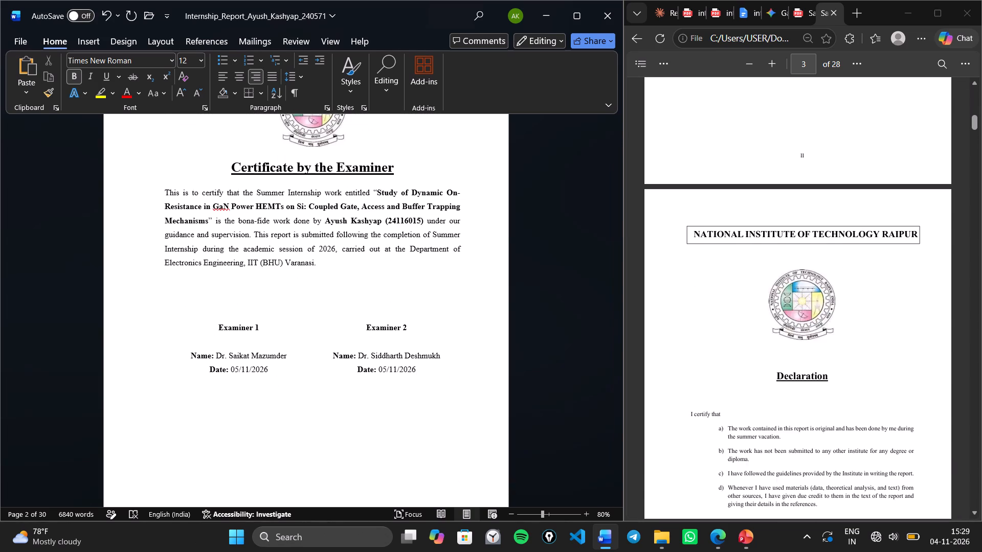
pyautogui.scroll(2, 759, 300)
pyautogui.scroll(-2, 759, 300)
pyautogui.scroll(-1, 478, 335)
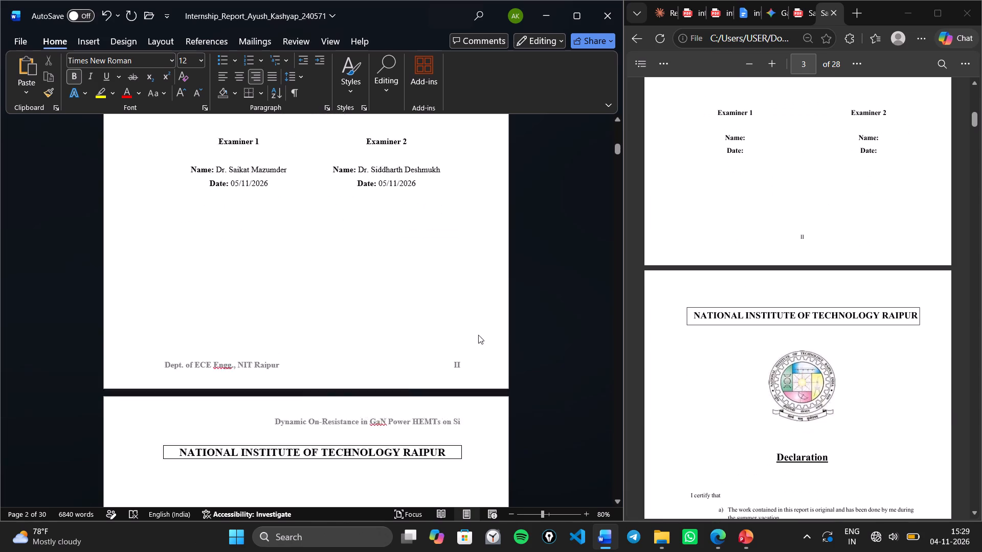
pyautogui.scroll(-1, 478, 335)
pyautogui.scroll(1, 478, 335)
pyautogui.scroll(-1, 478, 335)
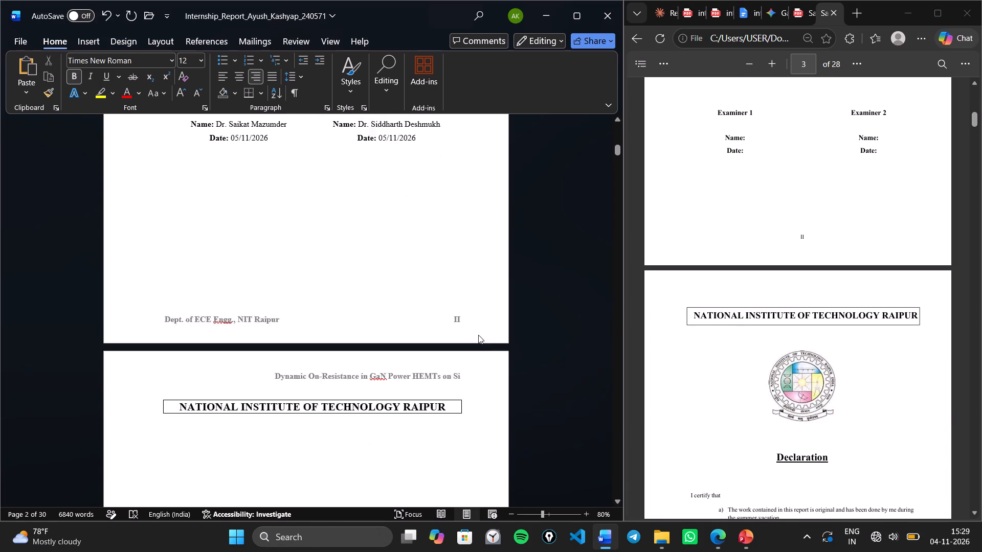
pyautogui.scroll(-2, 478, 335)
pyautogui.scroll(-2, 779, 396)
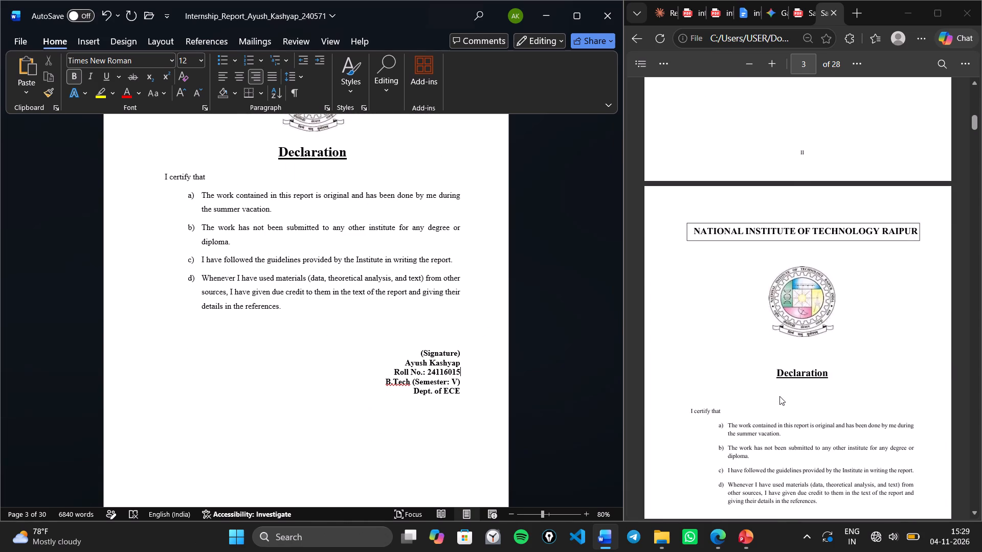
pyautogui.scroll(-2, 779, 396)
pyautogui.scroll(-2, 511, 376)
pyautogui.scroll(1, 511, 376)
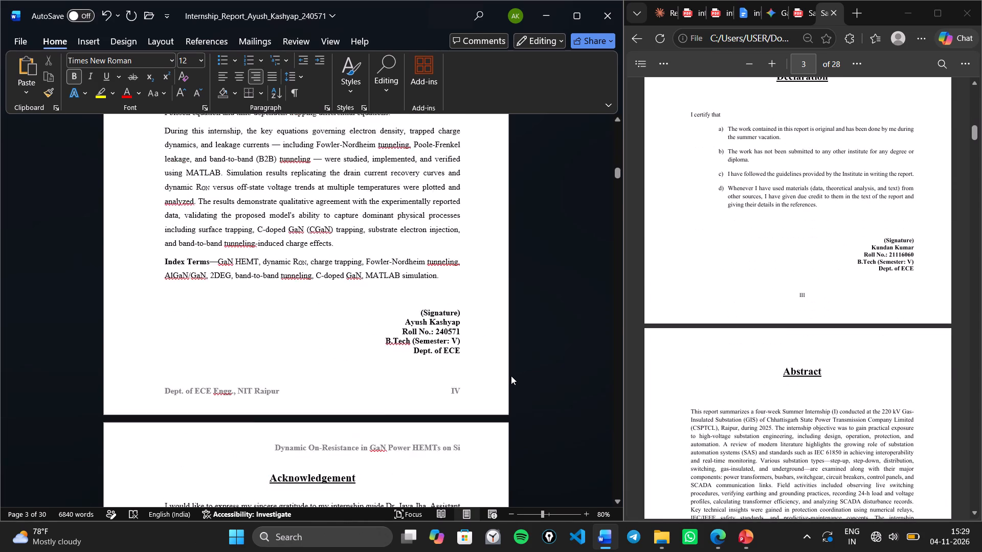
pyautogui.scroll(2, 511, 376)
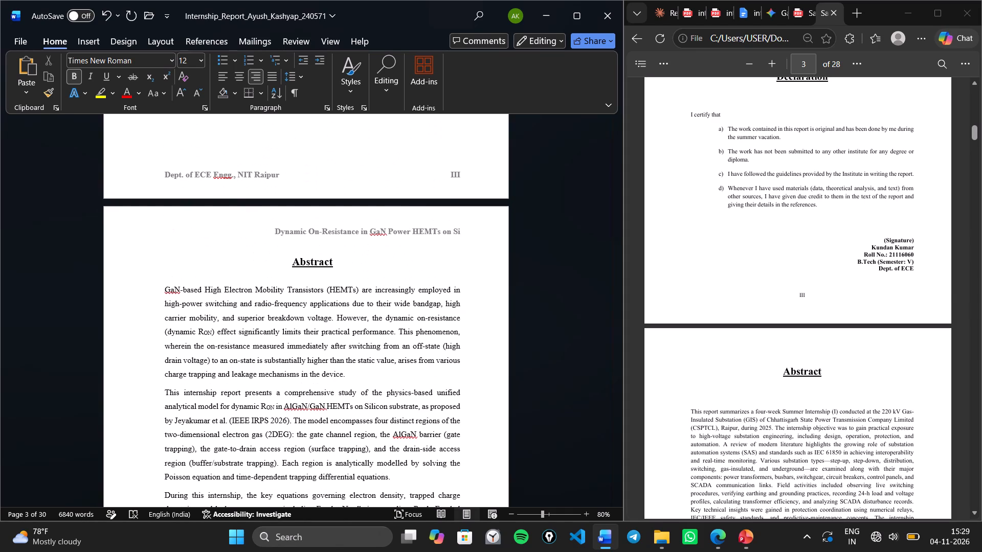
# Delete the Abstract's opening paragraph about GaN-based High Electron Mobility Transistors, checking the abstract's length against the sample report.
pyautogui.scroll(-3, 820, 376)
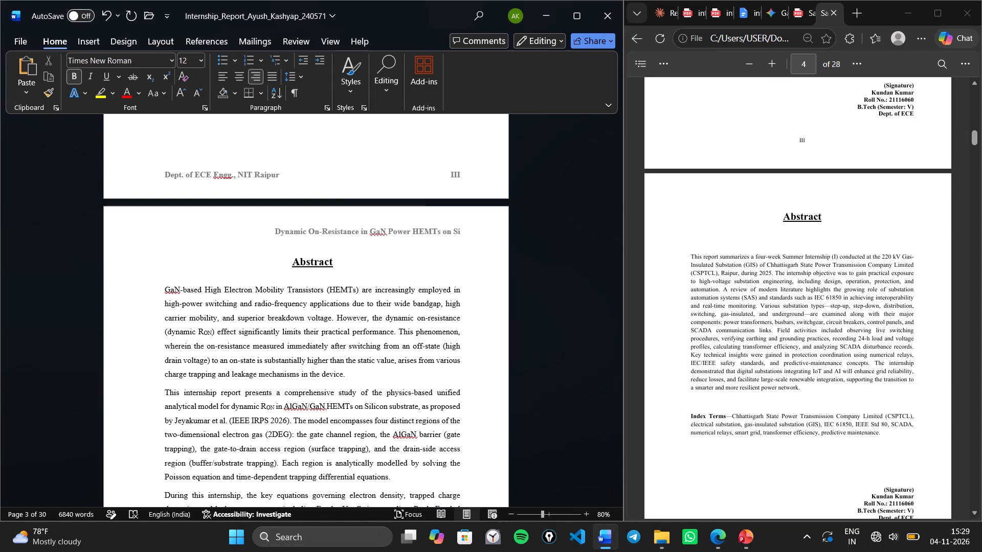
pyautogui.scroll(-1, 438, 342)
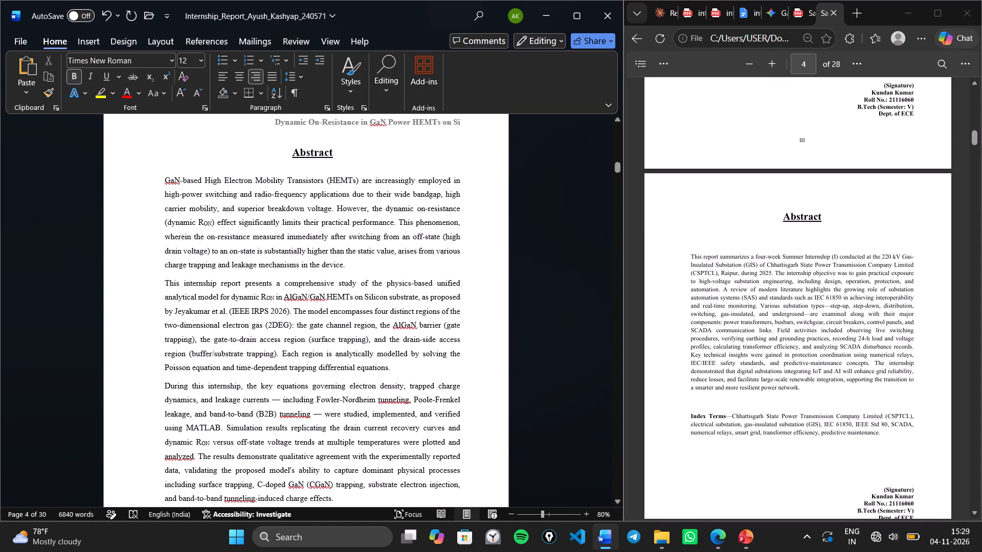
pyautogui.click(351, 264)
pyautogui.scroll(-1, 351, 264)
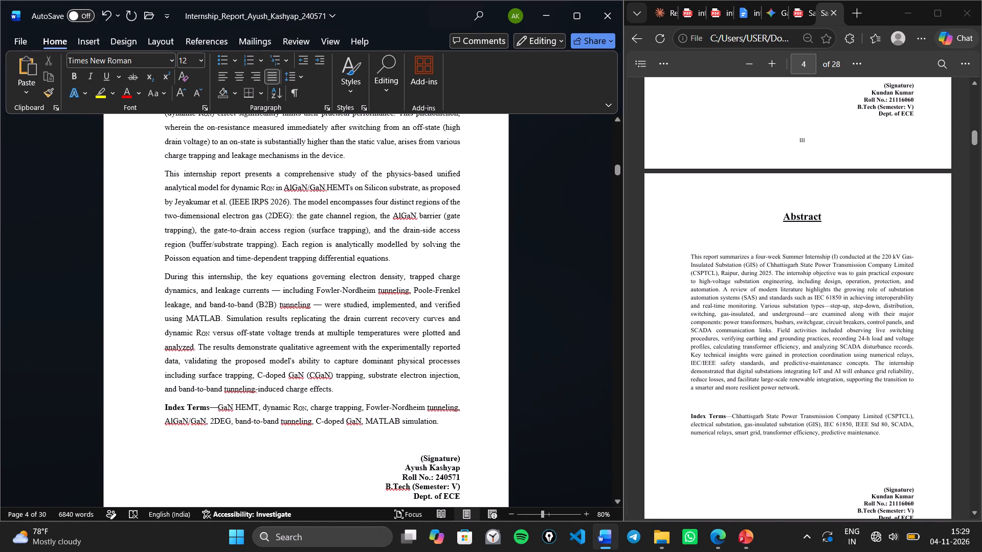
pyautogui.scroll(-2, 351, 264)
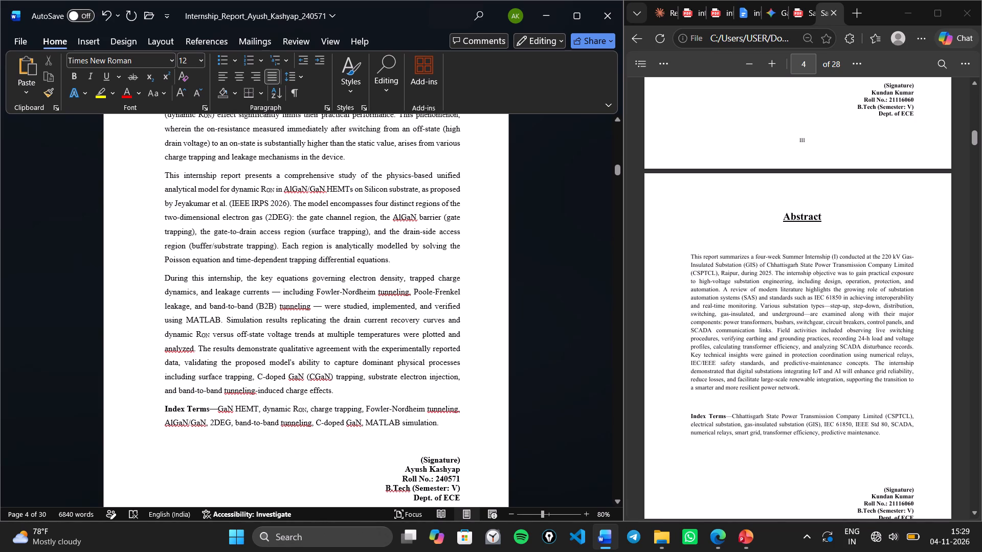
pyautogui.scroll(-2, 351, 264)
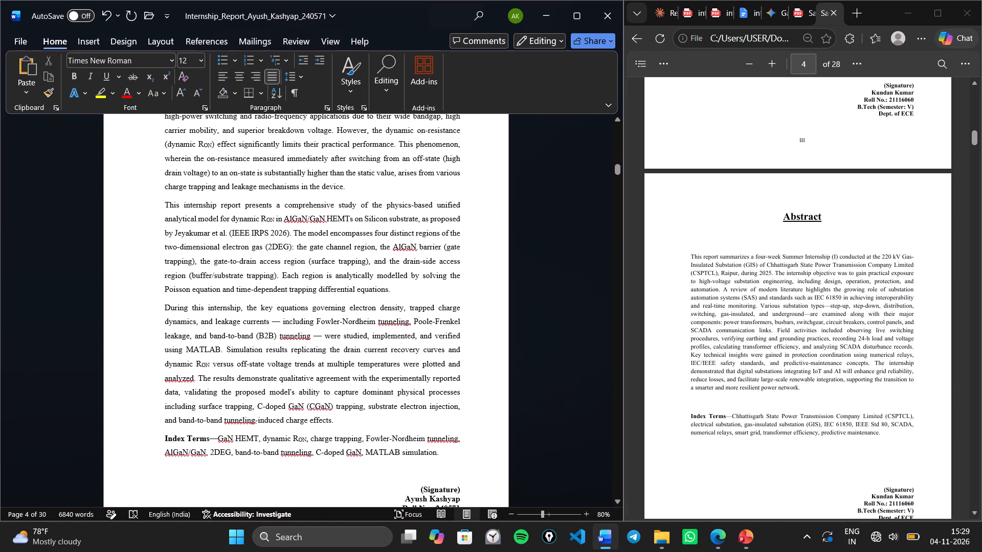
pyautogui.scroll(-1, 351, 264)
pyautogui.scroll(1, 355, 265)
pyautogui.moveTo(355, 326); pyautogui.dragTo(163, 244)
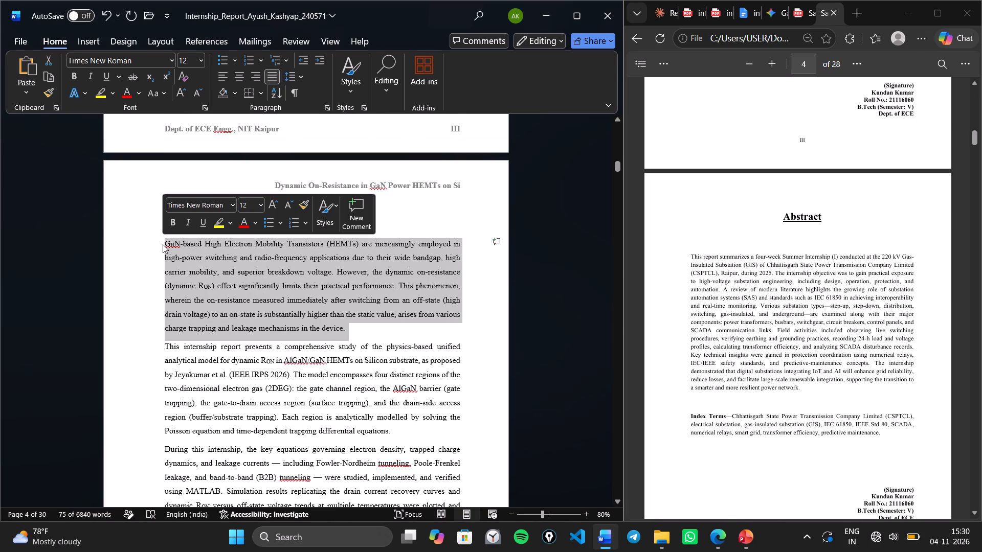
pyautogui.press('BackSpace')
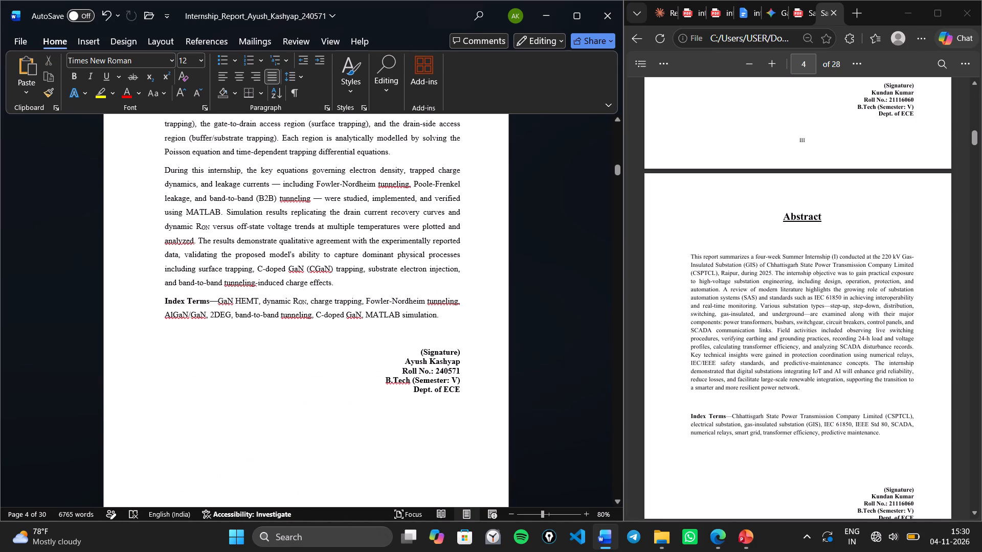
# Make the internship guide's name, including the "Dr." title, bold in the first Acknowledgement paragraph.
pyautogui.scroll(-2, 445, 314)
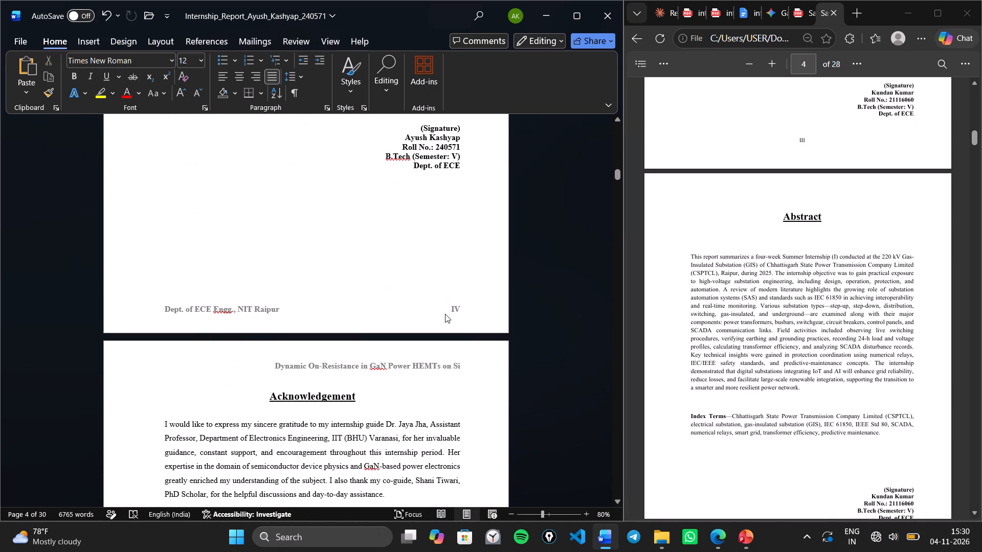
pyautogui.scroll(-1, 445, 314)
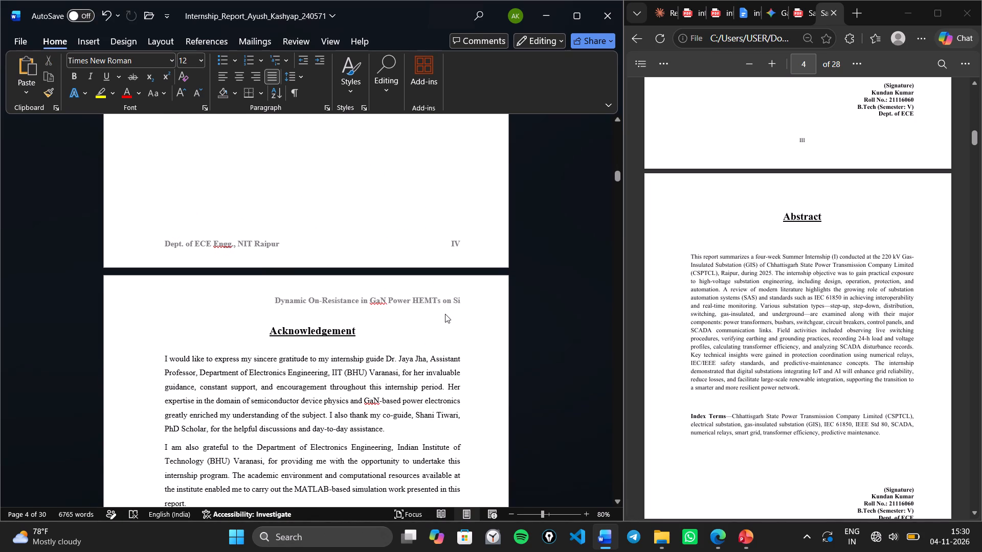
pyautogui.scroll(-2, 445, 314)
pyautogui.scroll(2, 445, 314)
pyautogui.scroll(-4, 777, 422)
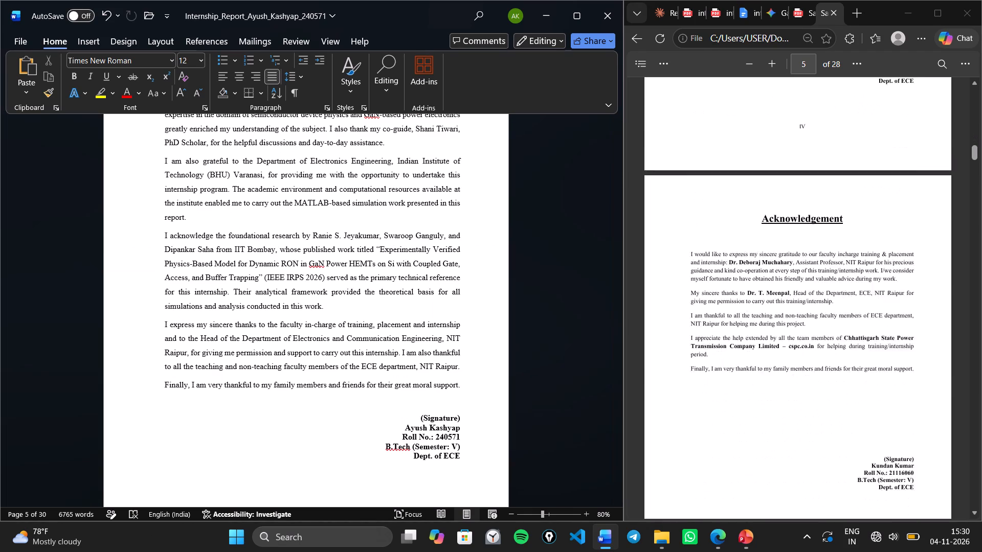
pyautogui.scroll(-2, 777, 422)
pyautogui.scroll(1, 399, 341)
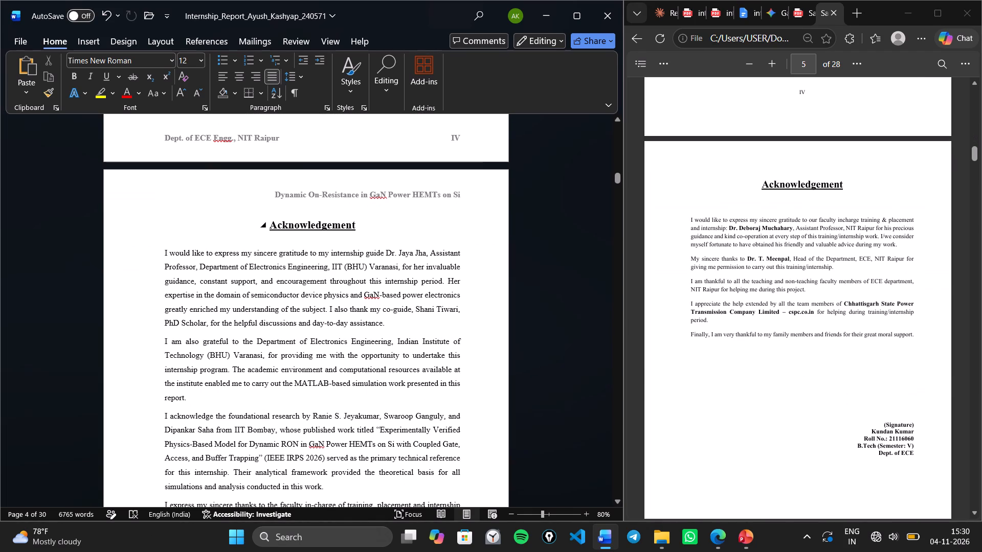
pyautogui.moveTo(426, 254); pyautogui.dragTo(391, 251)
pyautogui.click(405, 228)
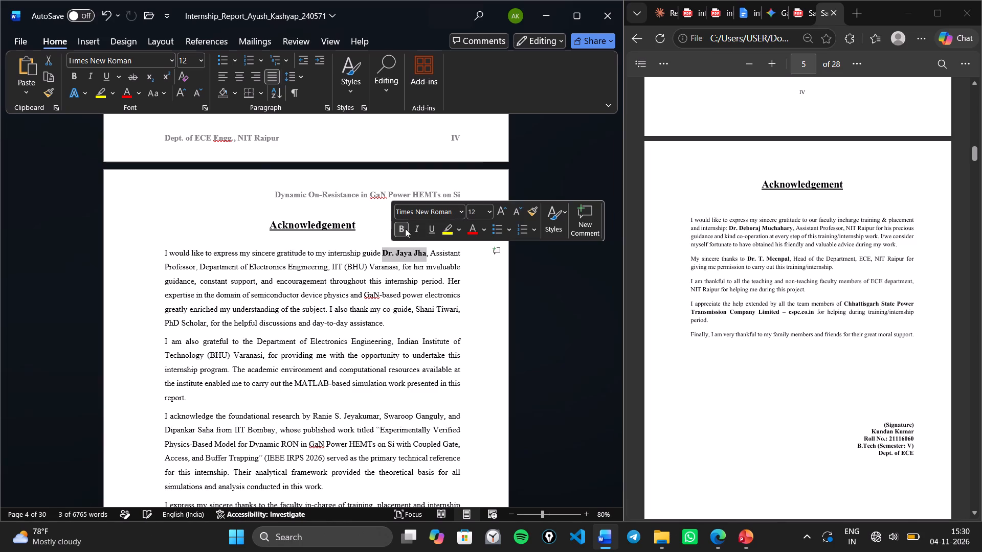
pyautogui.click(370, 294)
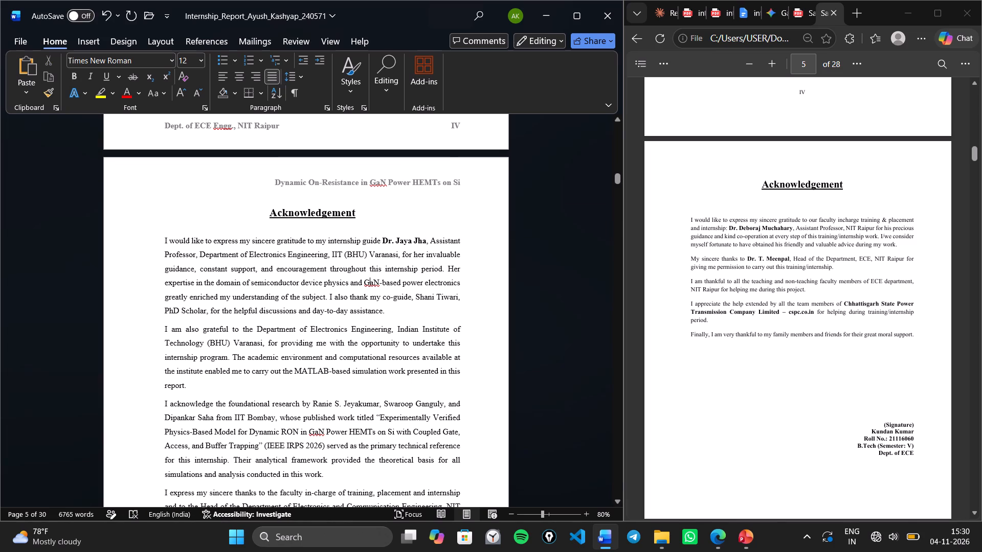
# Make the co-guide's name bold in the first Acknowledgement paragraph.
pyautogui.scroll(-1, 406, 268)
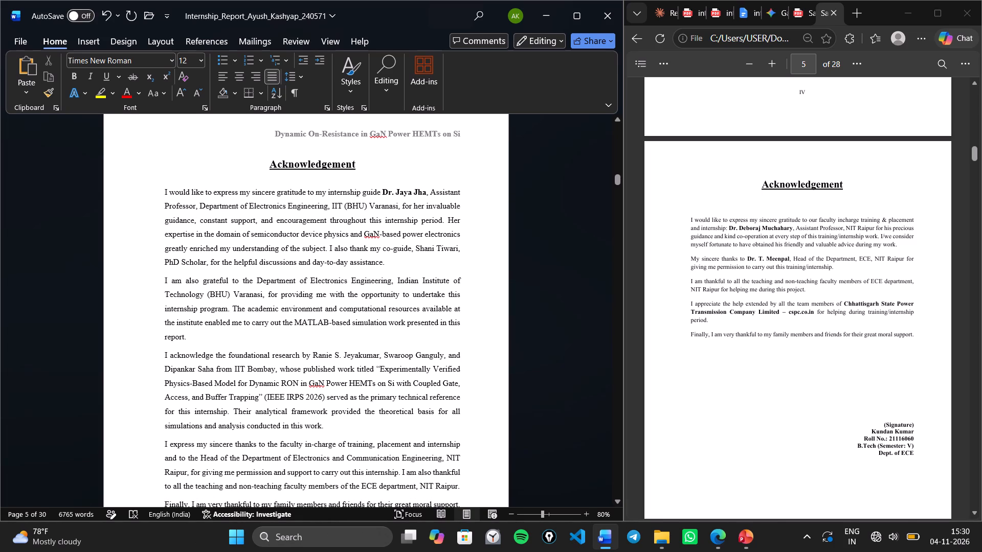
pyautogui.moveTo(458, 250); pyautogui.dragTo(428, 249)
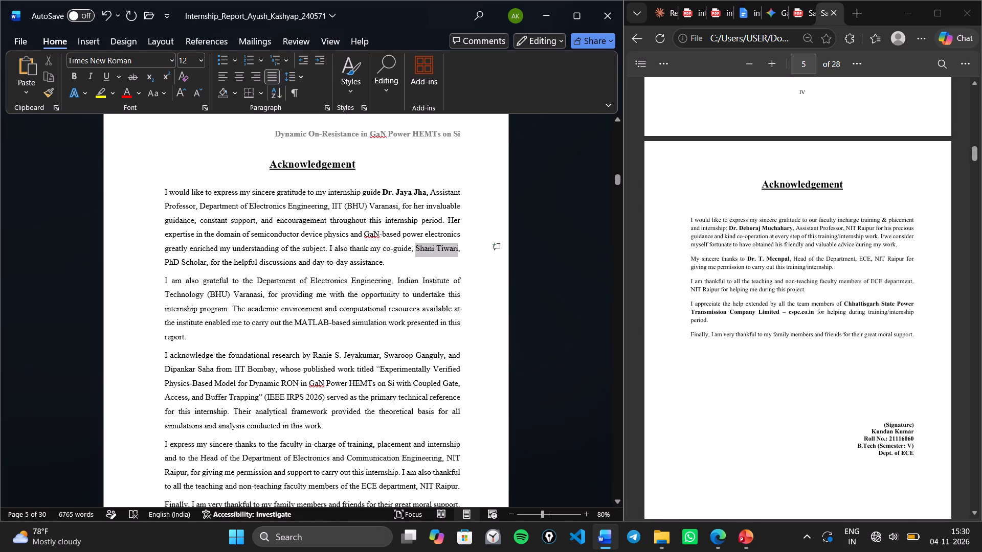
pyautogui.moveTo(428, 249); pyautogui.dragTo(416, 249)
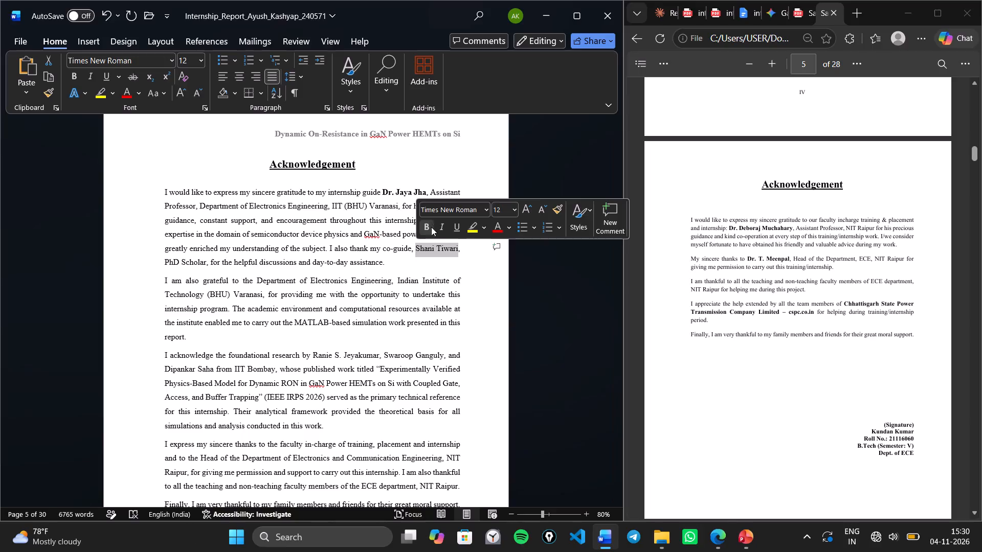
pyautogui.click(431, 227)
pyautogui.click(398, 309)
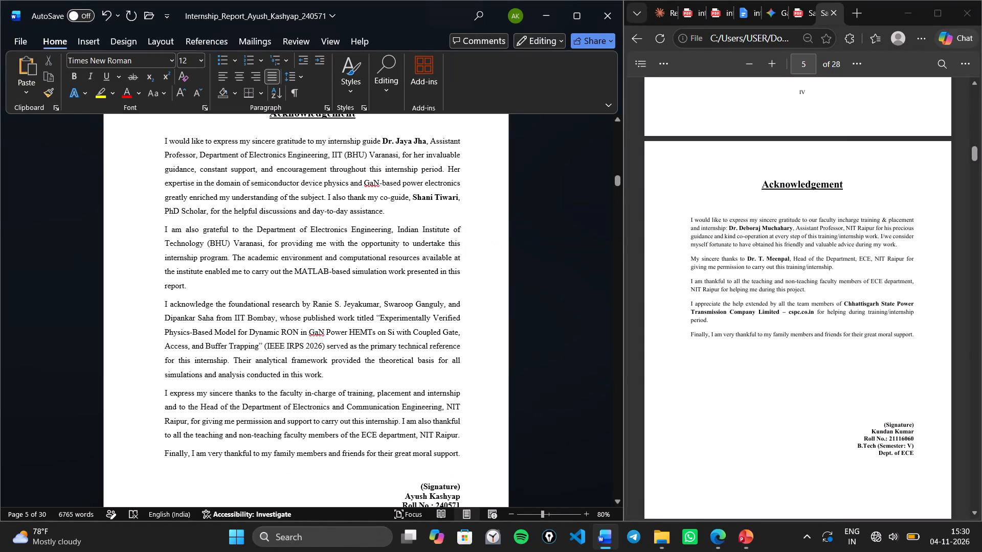
# Replace the roll number in the Acknowledgement page's signature block with the student's eight-digit roll number.
pyautogui.scroll(-1, 349, 317)
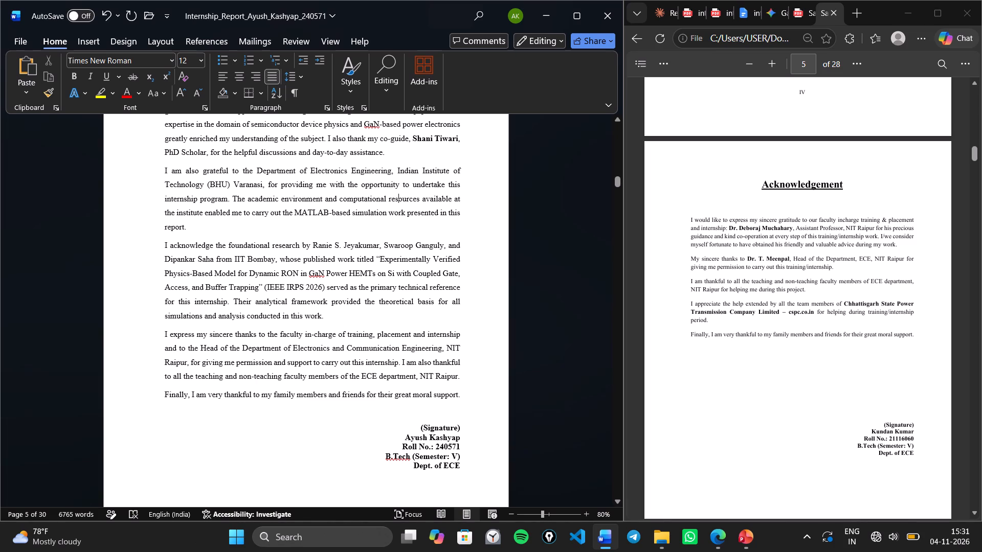
pyautogui.scroll(-1, 348, 413)
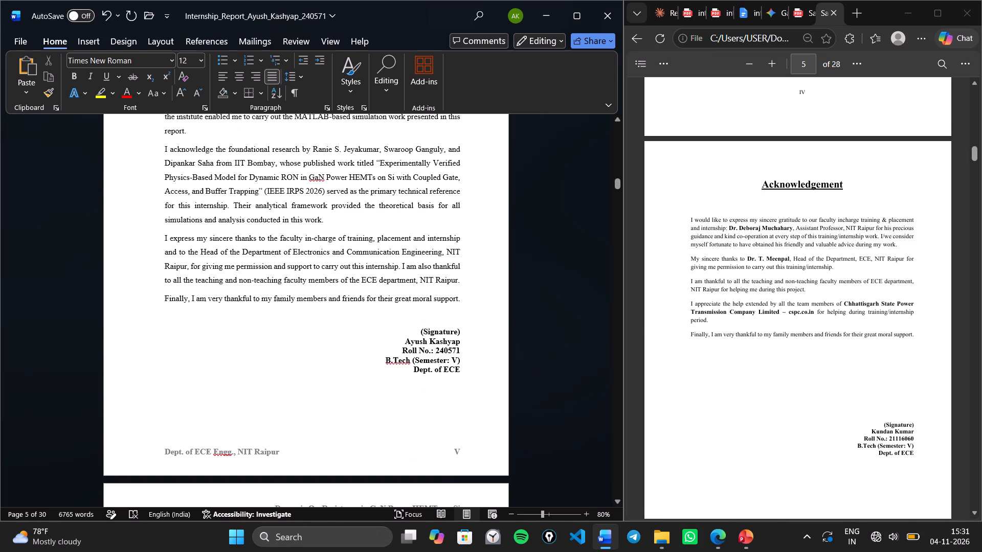
pyautogui.scroll(-1, 348, 413)
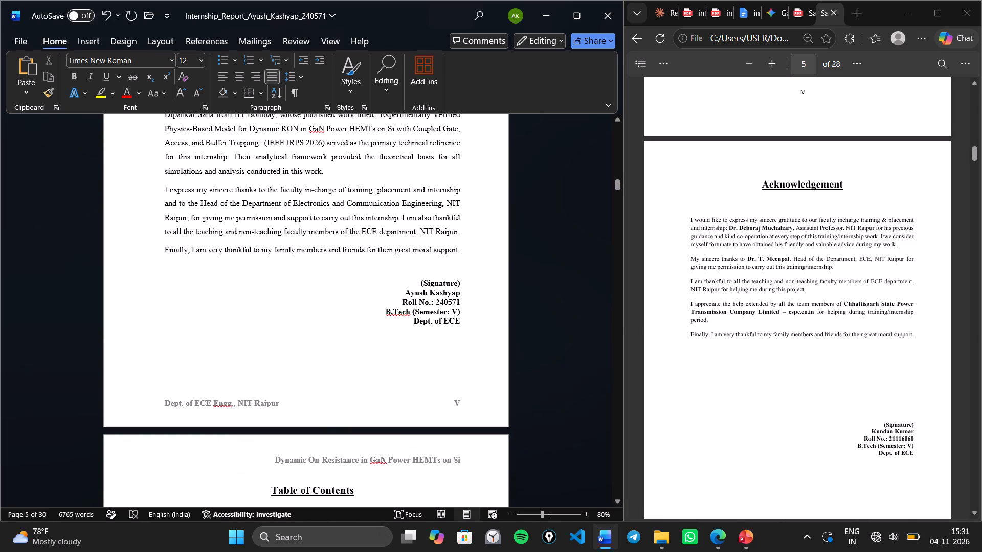
pyautogui.click(462, 305)
pyautogui.press('BackSpace')
pyautogui.press('BackSpace')
pyautogui.press('BackSpace')
pyautogui.press('BackSpace')
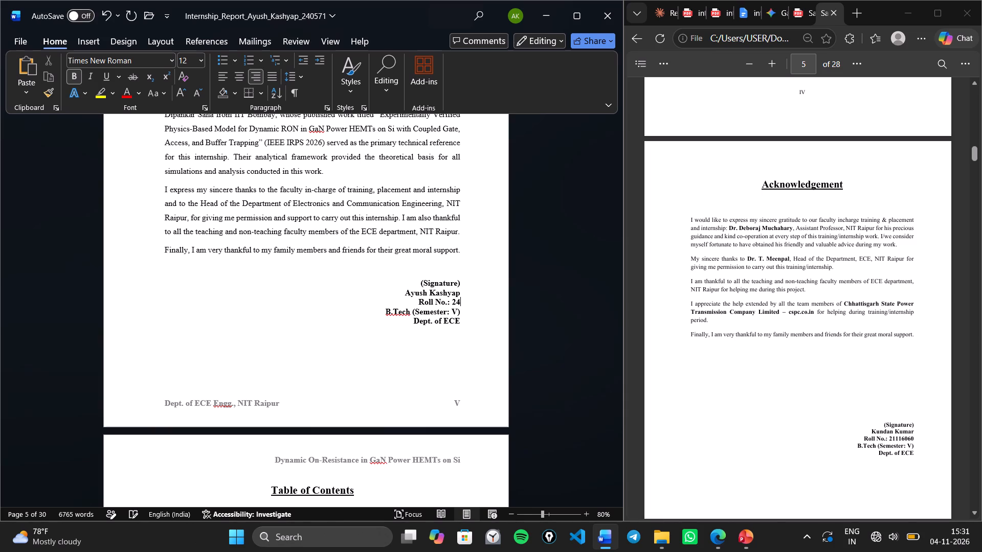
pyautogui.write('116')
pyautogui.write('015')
# Replace the roll number in the Abstract page's signature block with the student's eight-digit roll number.
pyautogui.scroll(1, 527, 284)
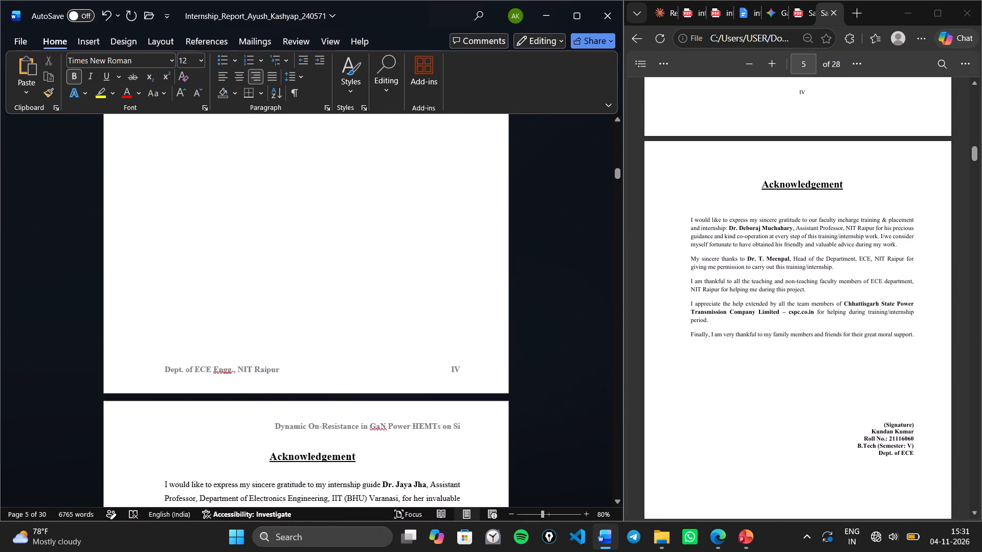
pyautogui.scroll(2, 527, 284)
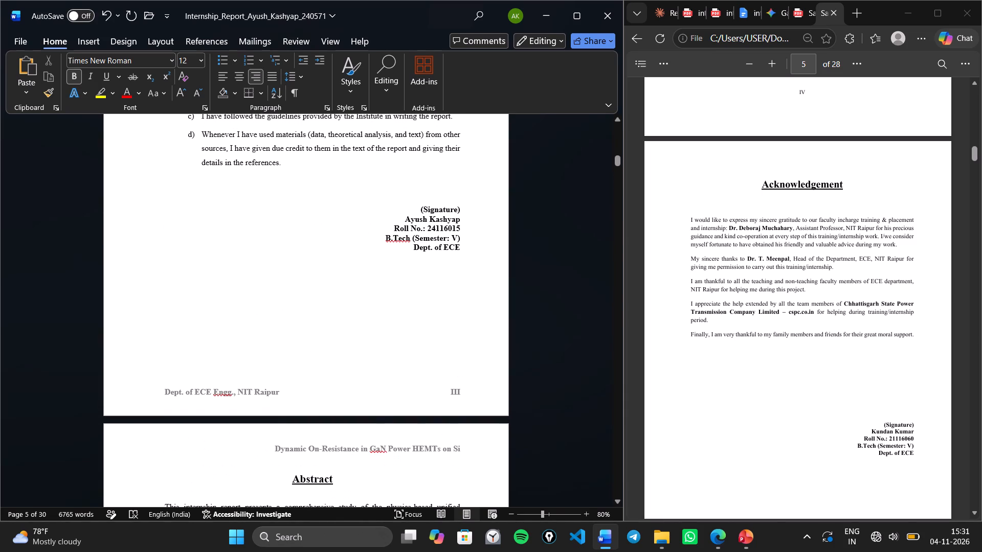
pyautogui.scroll(-3, 467, 280)
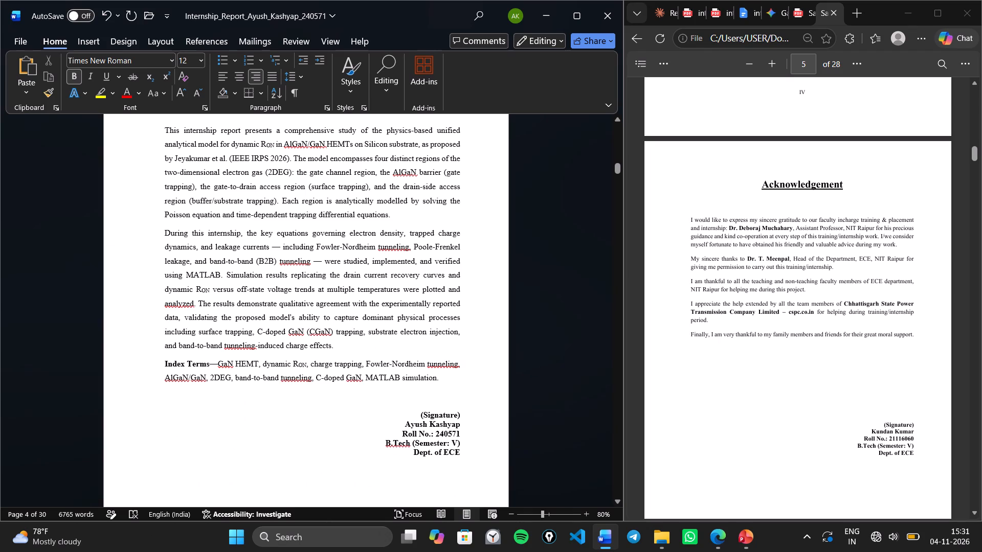
pyautogui.click(465, 436)
pyautogui.press('BackSpace')
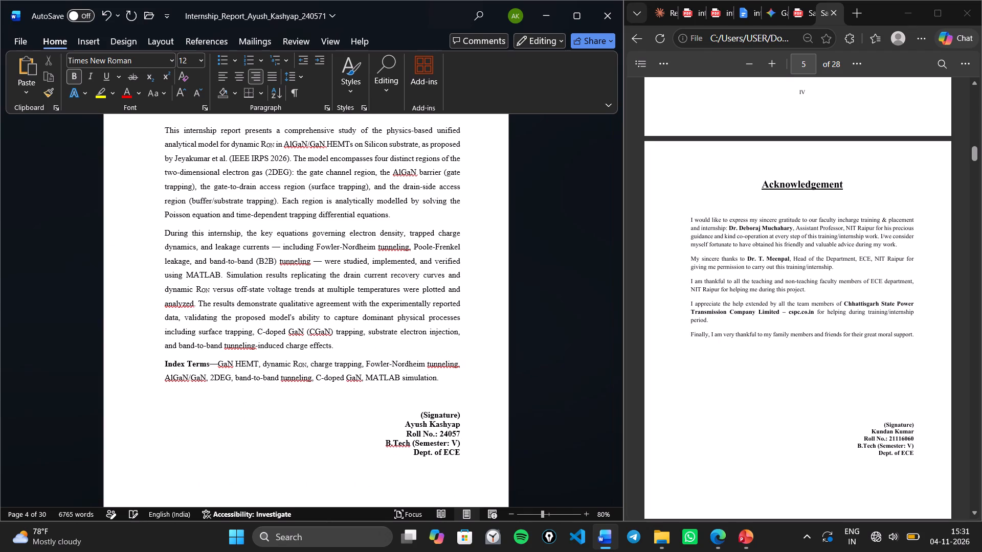
pyautogui.press('BackSpace')
pyautogui.press('BackSpace')
pyautogui.press('BackSpace')
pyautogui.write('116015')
pyautogui.click(556, 422)
# Compare the Acknowledgement, Table of Contents and List of Figures pages with the layout of the sample report's pages.
pyautogui.scroll(-1, 556, 422)
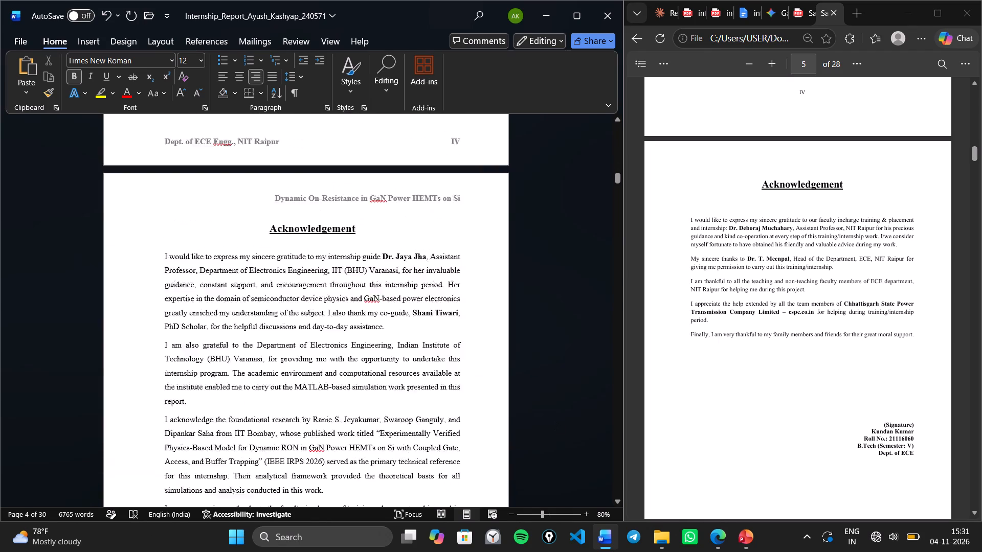
pyautogui.scroll(-2, 556, 422)
pyautogui.scroll(1, 556, 422)
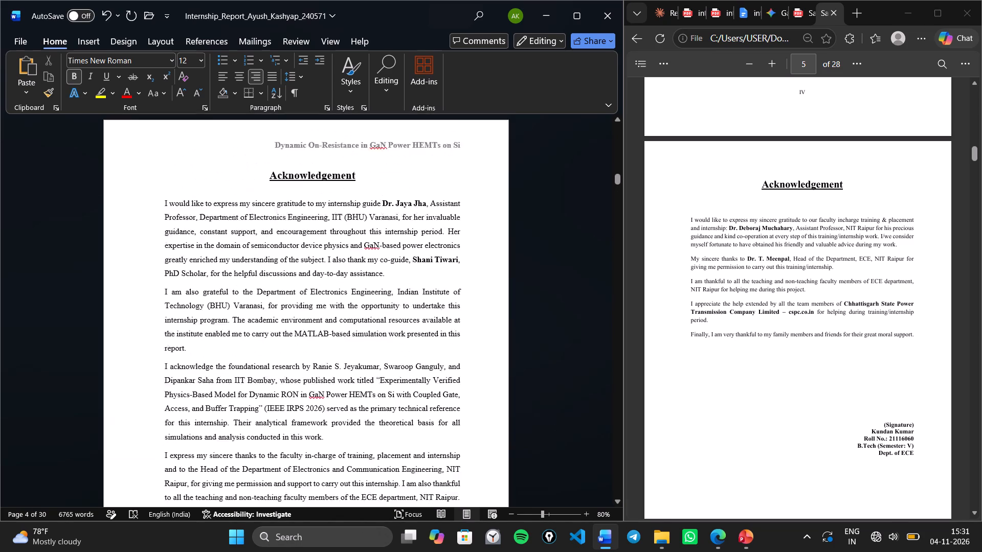
pyautogui.scroll(1, 673, 352)
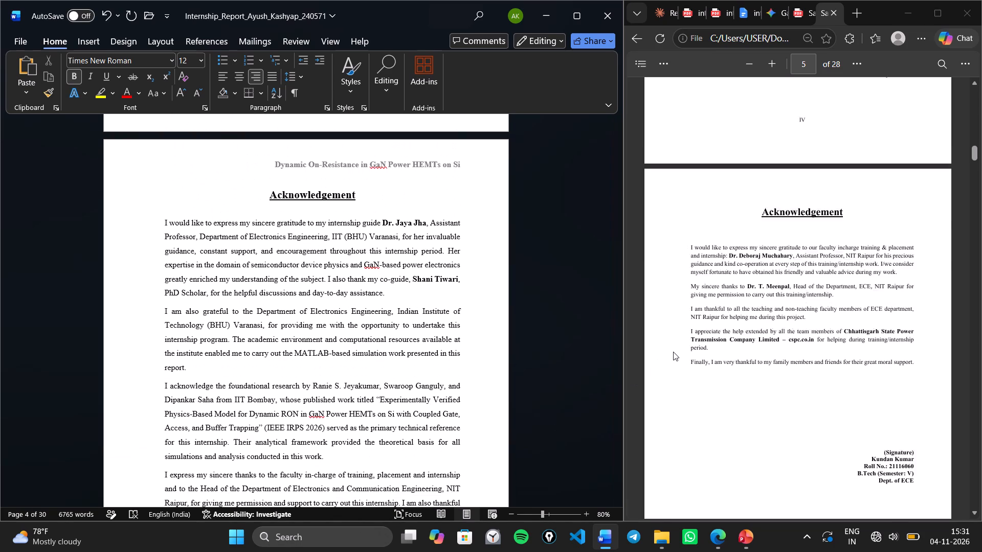
pyautogui.scroll(2, 673, 352)
pyautogui.scroll(-1, 673, 352)
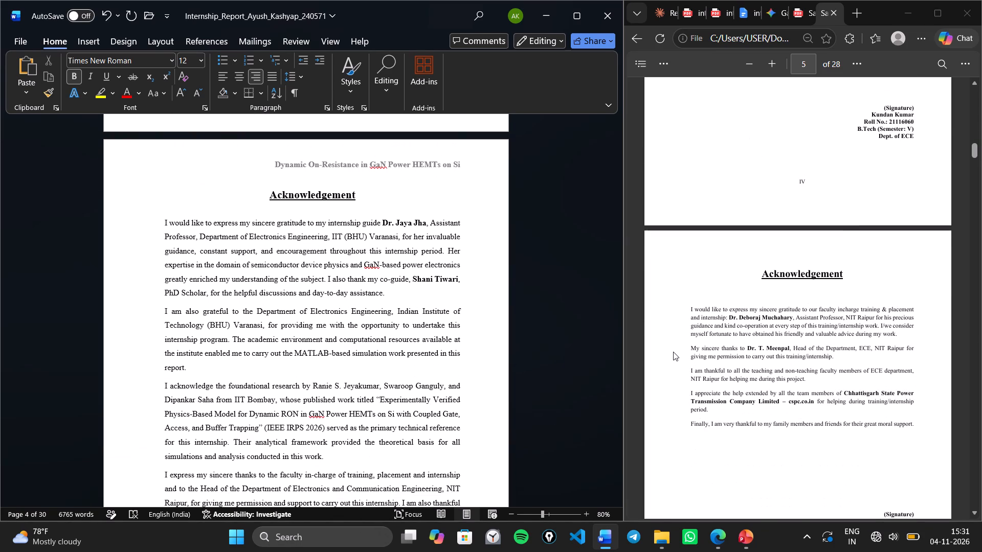
pyautogui.scroll(-5, 371, 364)
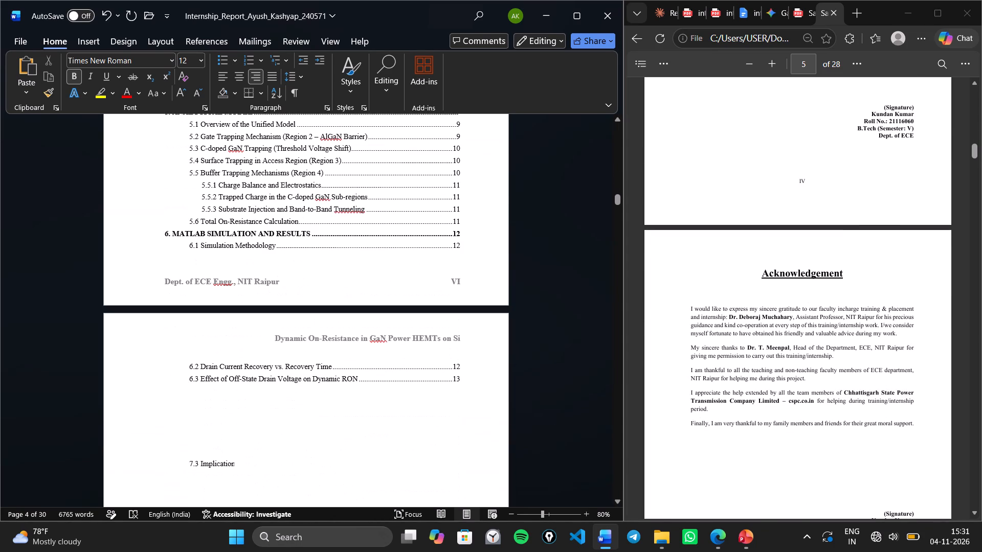
pyautogui.scroll(-12, 735, 367)
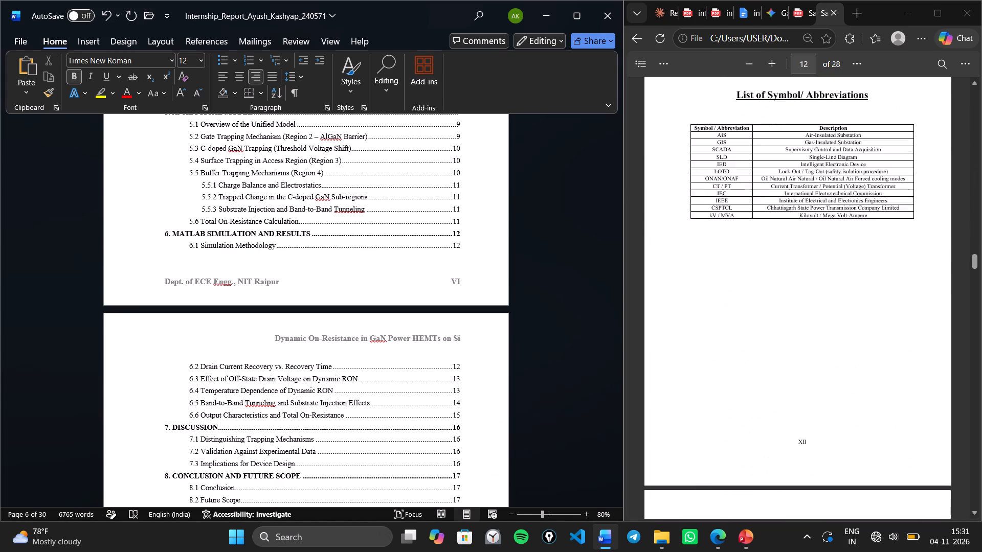
pyautogui.scroll(-3, 735, 367)
pyautogui.scroll(4, 735, 367)
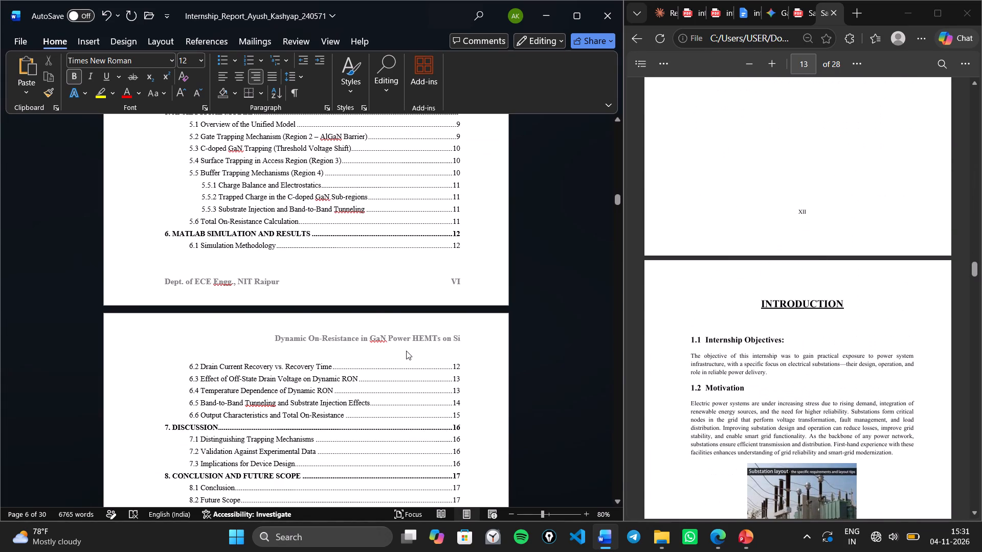
pyautogui.scroll(1, 406, 351)
pyautogui.scroll(-2, 406, 351)
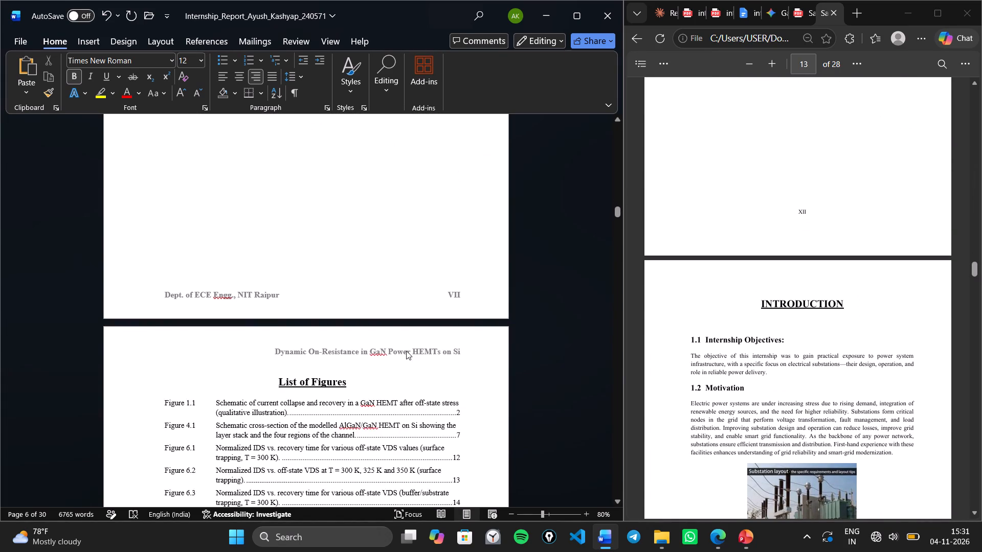
pyautogui.scroll(-1, 406, 351)
# Delete the Section 2 header text "Dynamic On-Resistance in GaN Power HEMTs on Si" and return to the document body.
pyautogui.scroll(13, 406, 351)
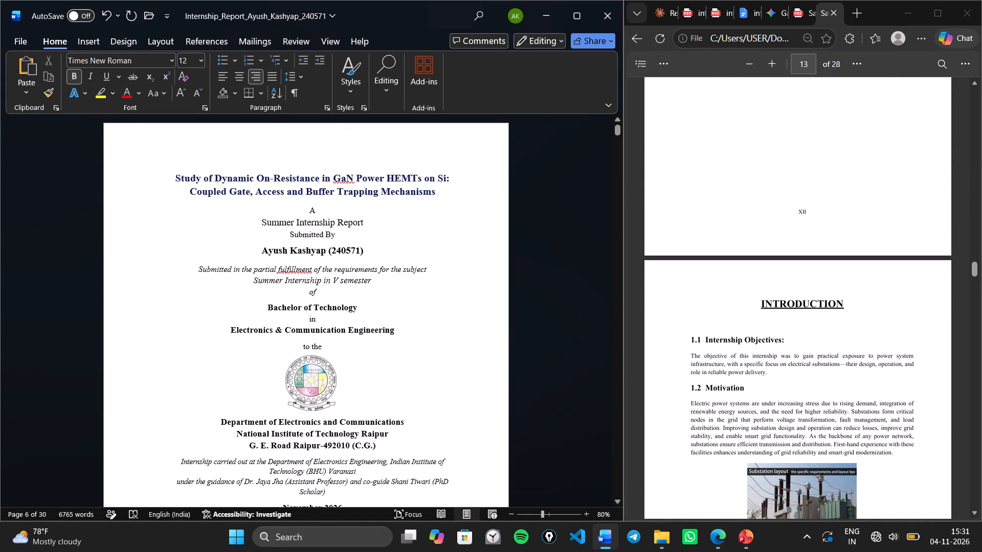
pyautogui.scroll(-4, 406, 351)
pyautogui.scroll(3, 406, 351)
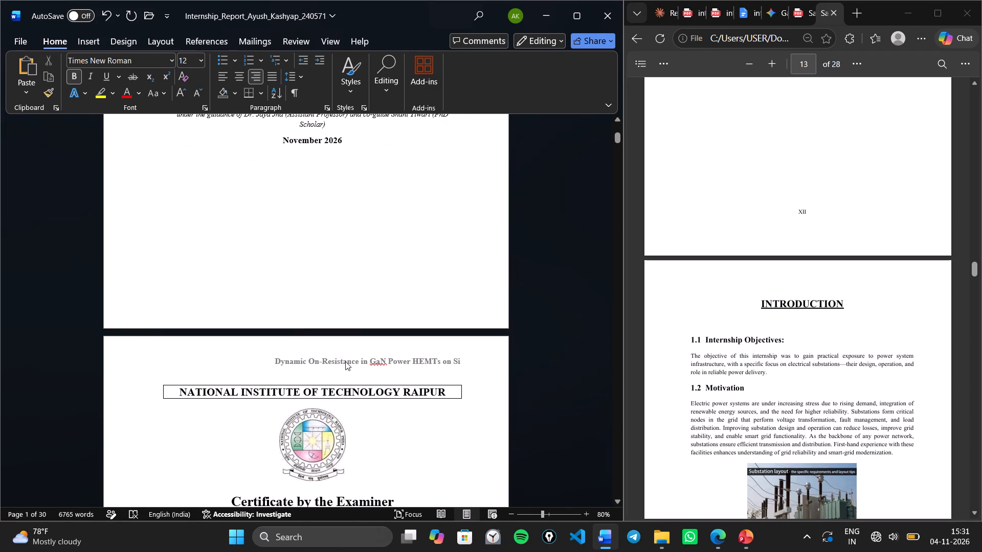
pyautogui.click(345, 361)
pyautogui.doubleClick(345, 361)
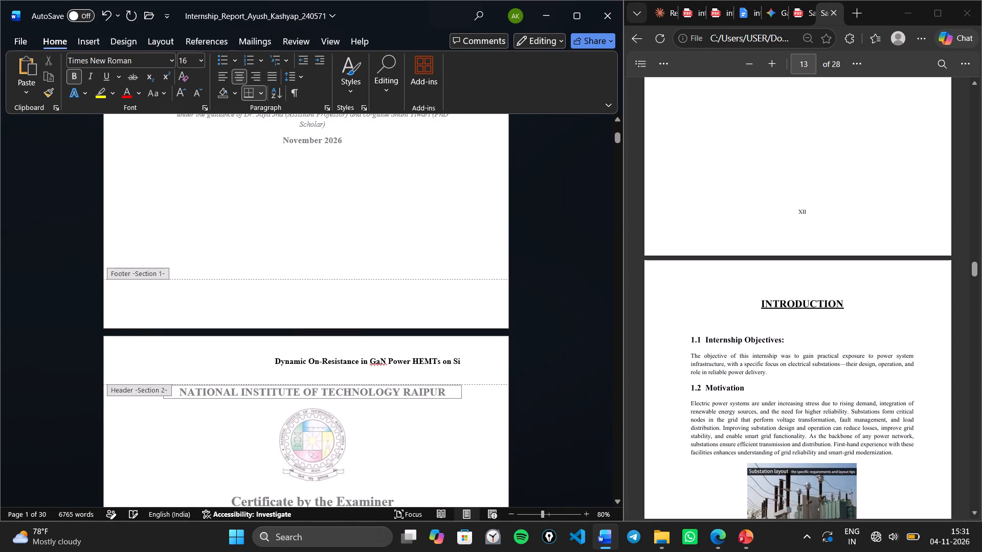
pyautogui.rightClick(345, 361)
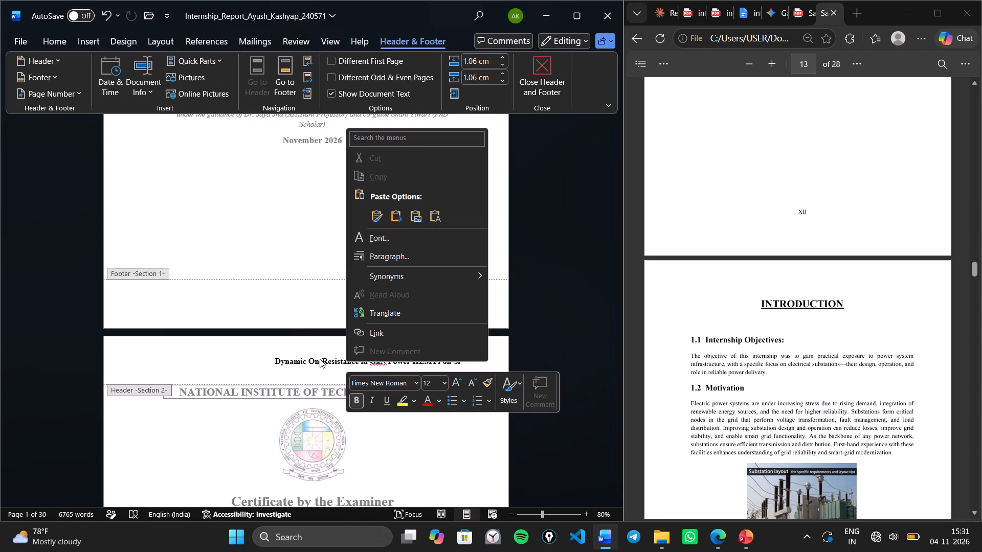
pyautogui.click(320, 359)
pyautogui.moveTo(466, 363); pyautogui.dragTo(317, 365)
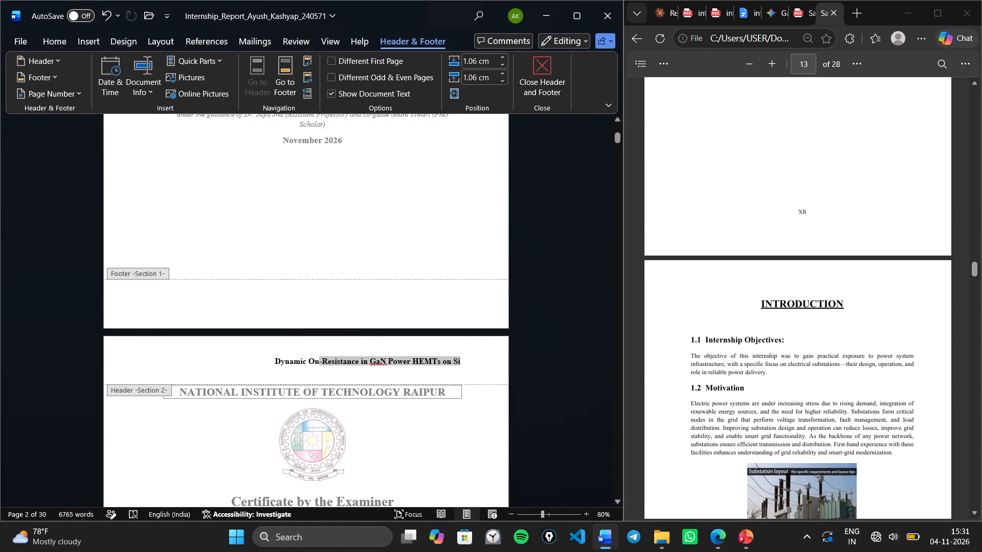
pyautogui.moveTo(317, 365); pyautogui.dragTo(272, 359)
pyautogui.press('BackSpace')
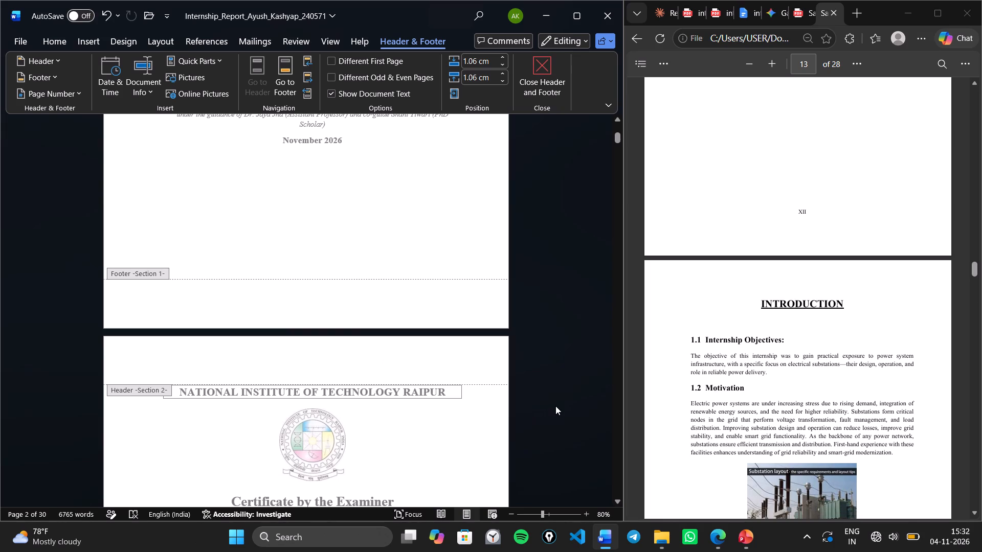
pyautogui.click(555, 406)
pyautogui.doubleClick(555, 406)
# Review the front pages from the examiner's certificate to the Table of Contents alongside the sample report.
pyautogui.scroll(-1, 555, 406)
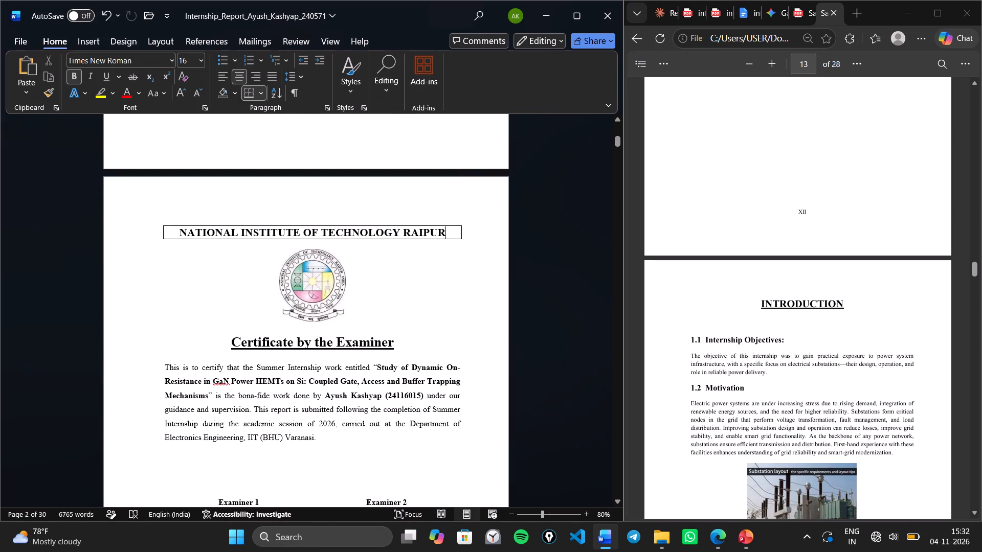
pyautogui.scroll(-8, 555, 406)
pyautogui.scroll(-4, 719, 399)
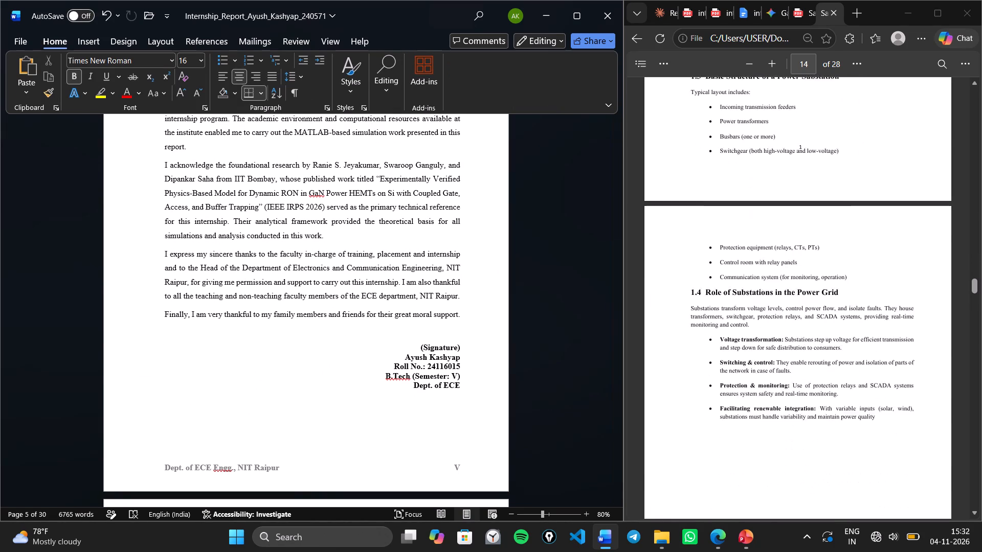
pyautogui.scroll(-4, 719, 399)
pyautogui.scroll(-2, 445, 429)
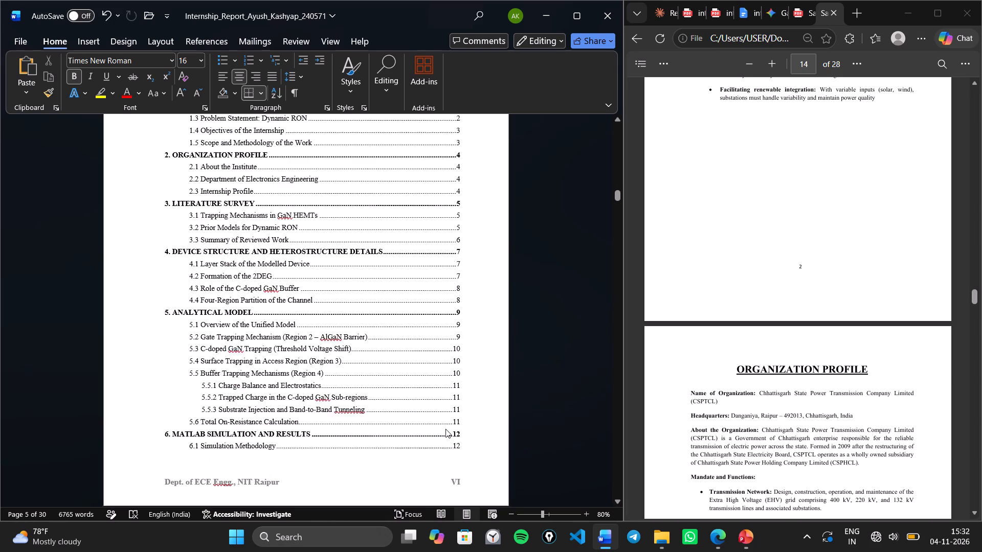
pyautogui.scroll(-1, 445, 429)
pyautogui.scroll(1, 445, 429)
pyautogui.scroll(-2, 834, 286)
pyautogui.scroll(1, 834, 286)
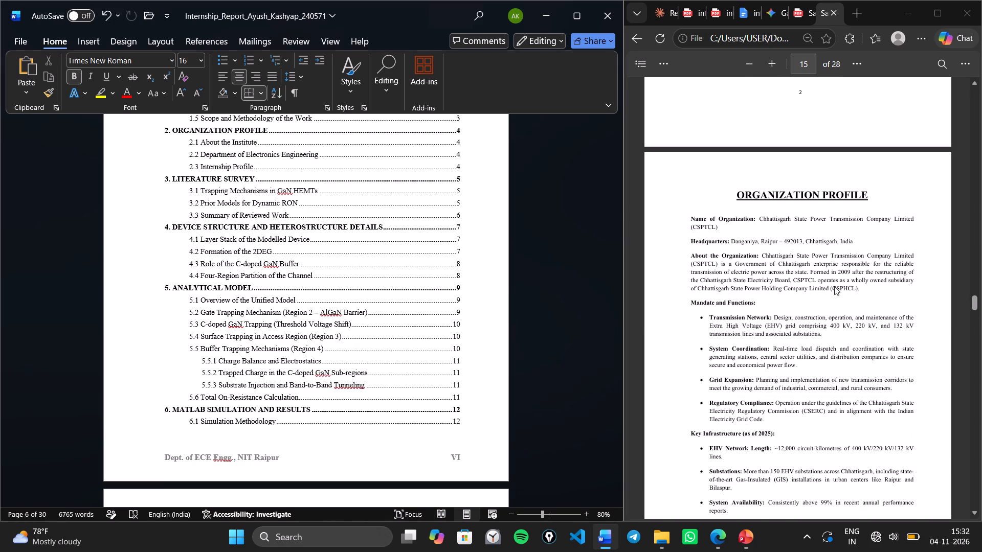
# Compare the Table of Contents, List of Figures and List of Tables with the sample report's front-matter lists.
pyautogui.scroll(5, 834, 286)
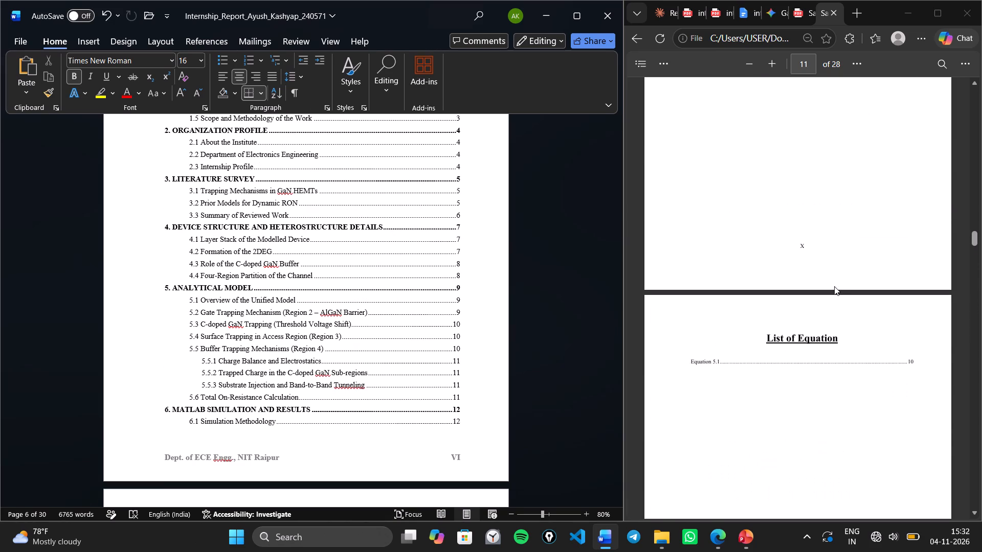
pyautogui.scroll(4, 834, 286)
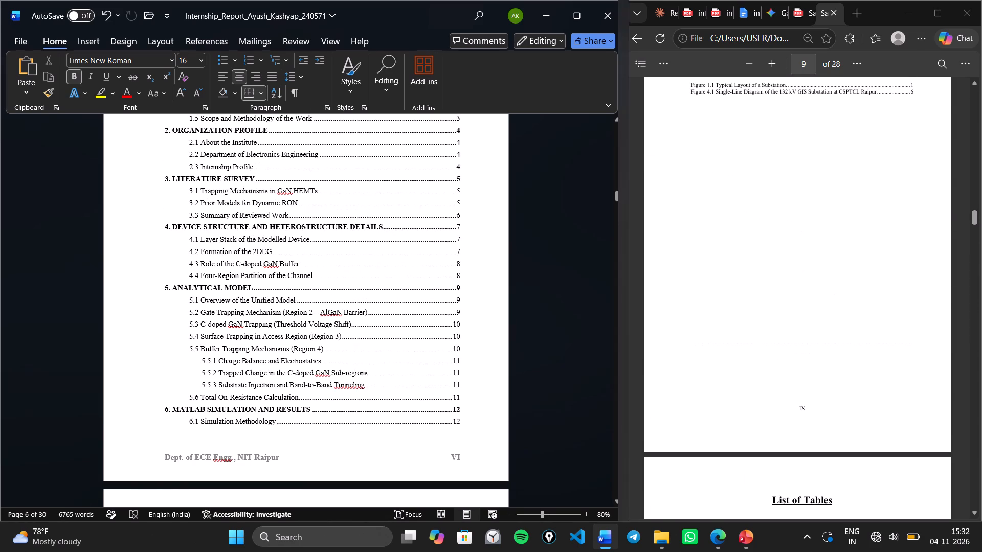
pyautogui.scroll(2, 473, 227)
pyautogui.scroll(-1, 473, 227)
pyautogui.scroll(-1, 326, 309)
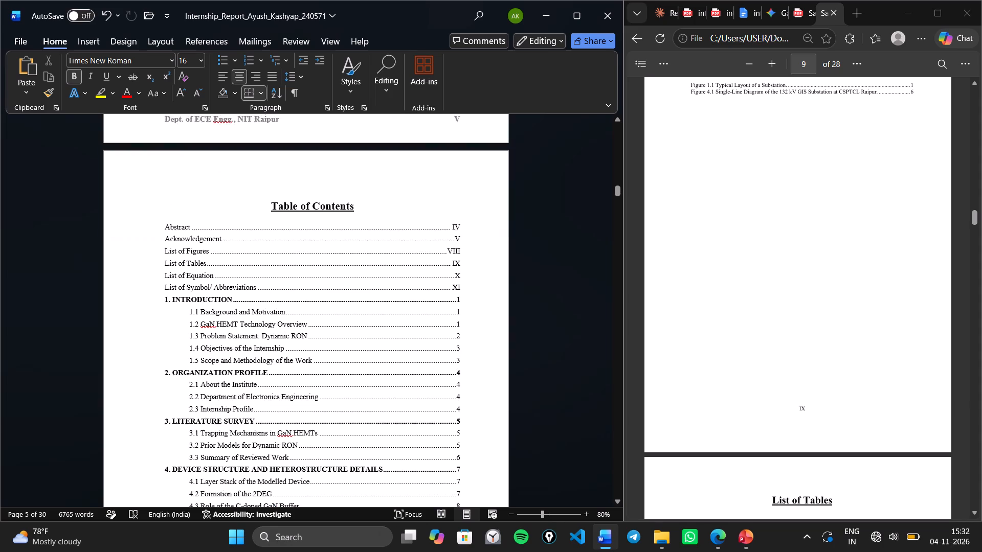
pyautogui.scroll(-1, 326, 309)
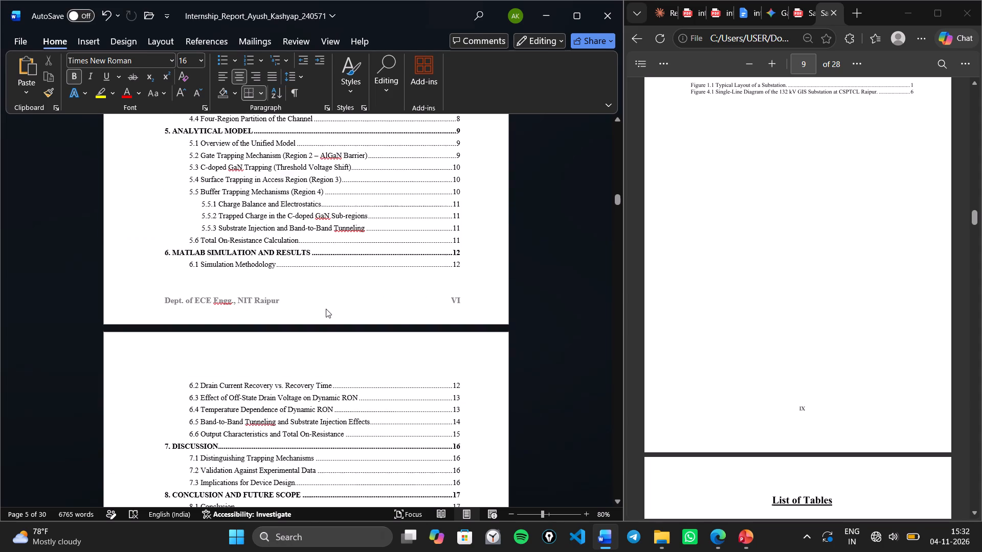
pyautogui.scroll(-1, 326, 309)
pyautogui.scroll(1, 326, 309)
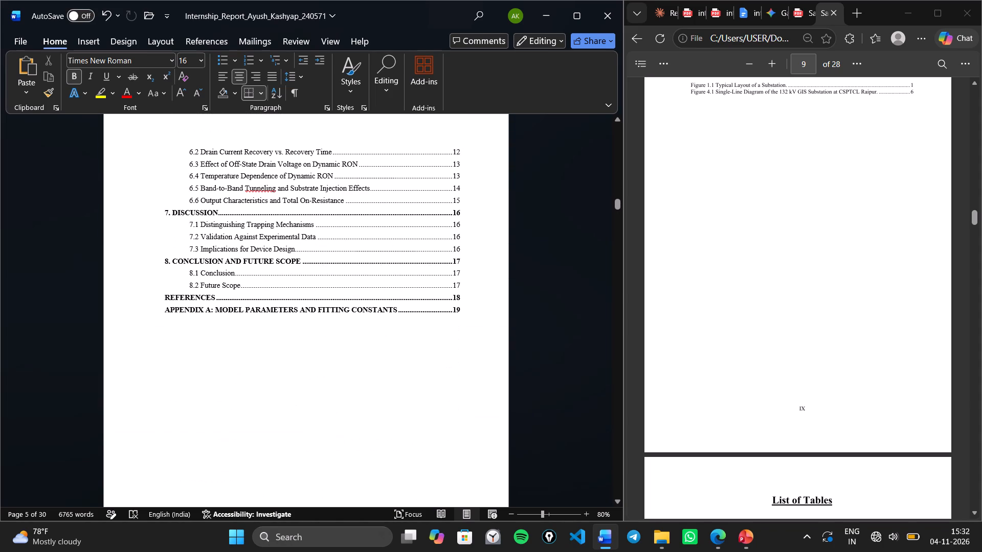
pyautogui.scroll(1, 326, 309)
pyautogui.scroll(-1, 768, 325)
pyautogui.scroll(-1, 456, 320)
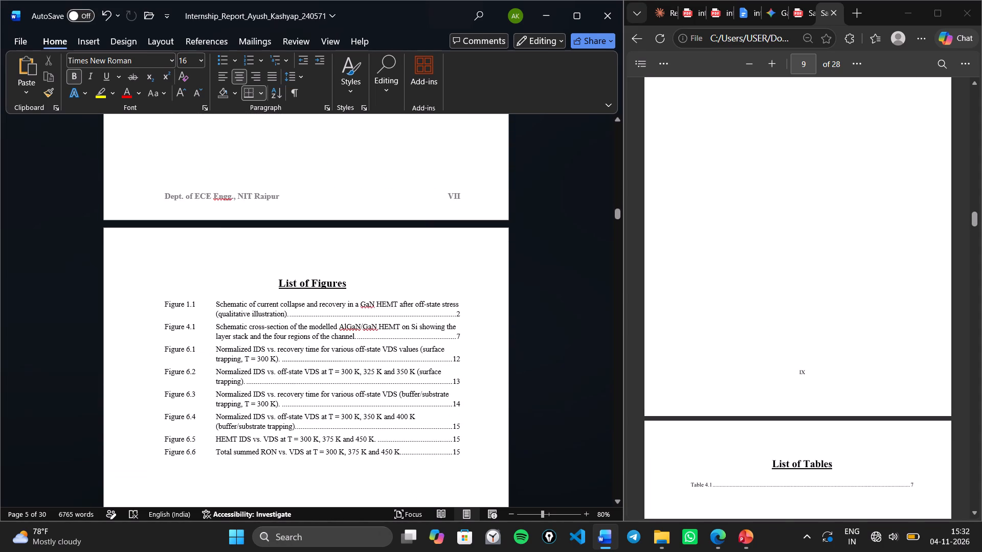
pyautogui.scroll(-1, 456, 320)
pyautogui.scroll(-1, 380, 313)
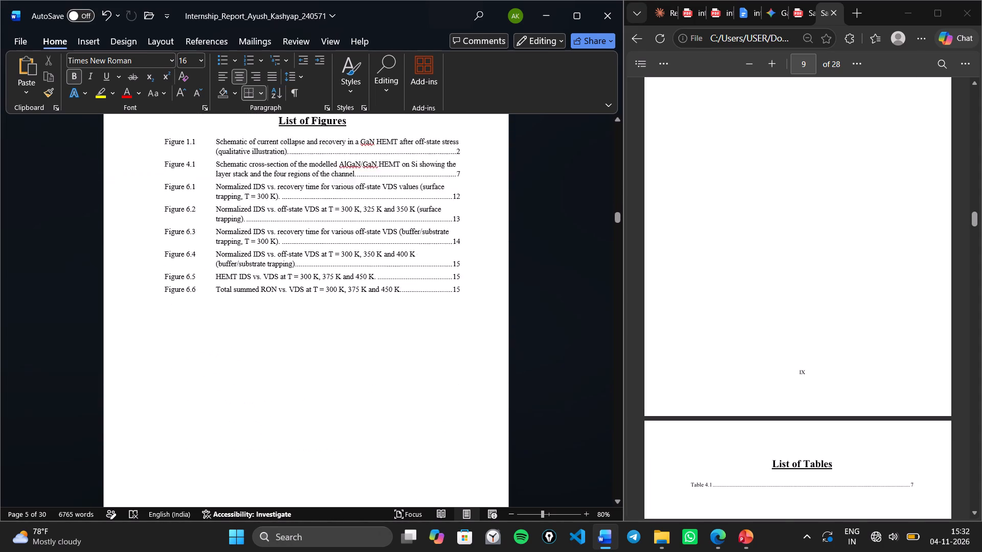
pyautogui.scroll(2, 380, 313)
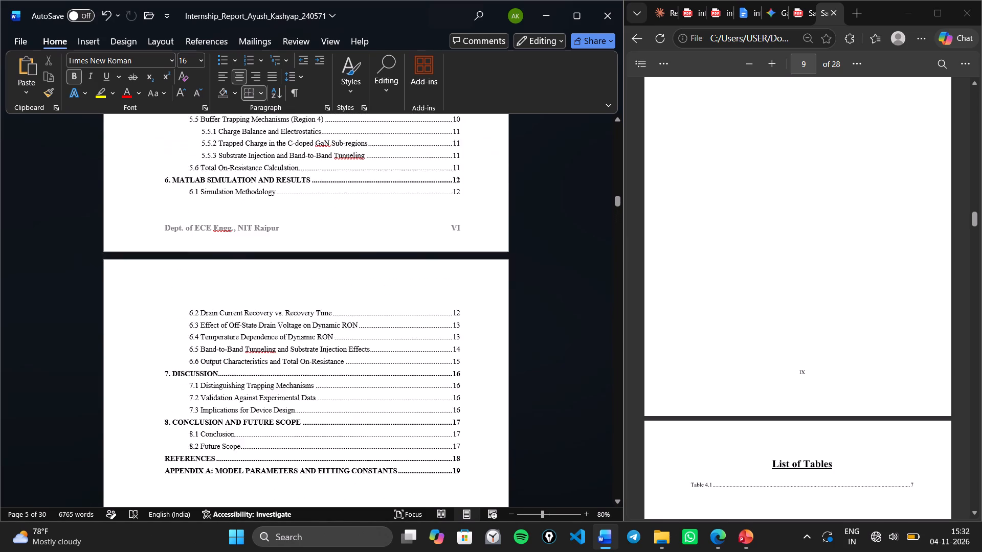
pyautogui.scroll(-2, 380, 313)
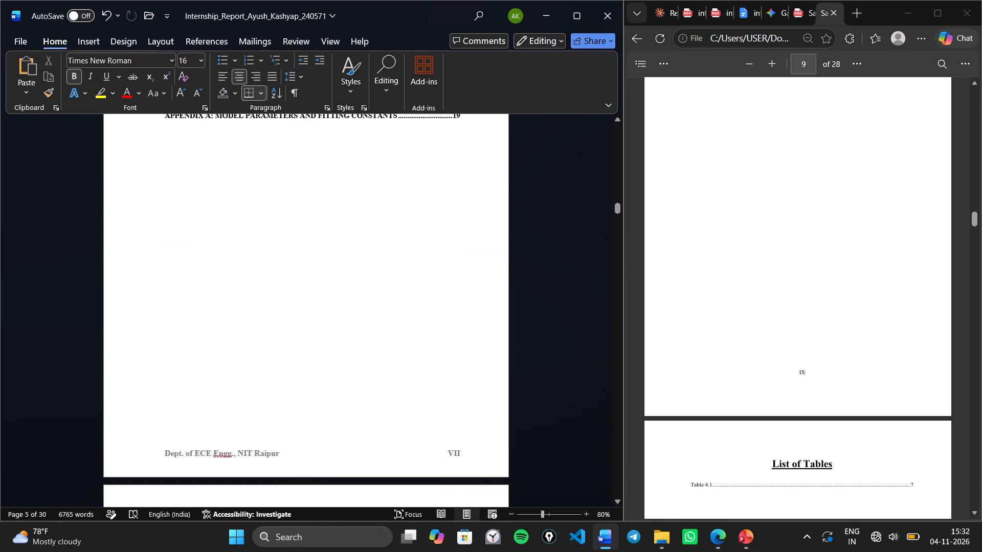
pyautogui.scroll(-1, 380, 313)
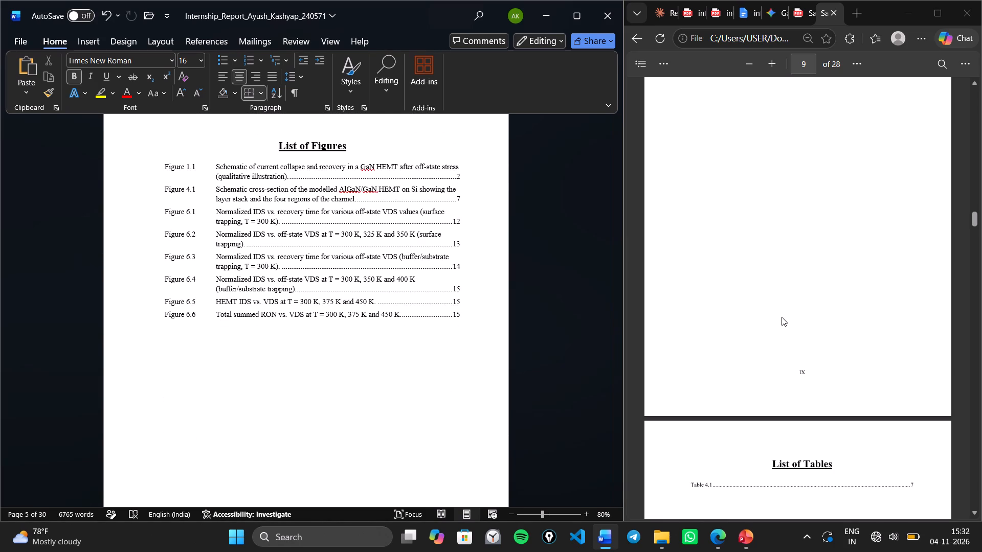
pyautogui.scroll(-7, 782, 317)
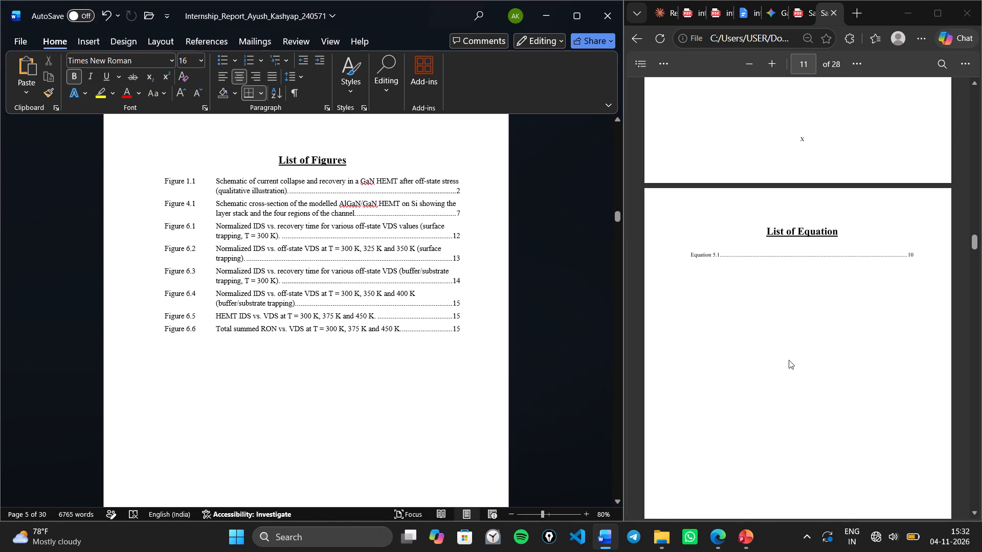
pyautogui.scroll(-4, 789, 360)
pyautogui.scroll(-1, 514, 367)
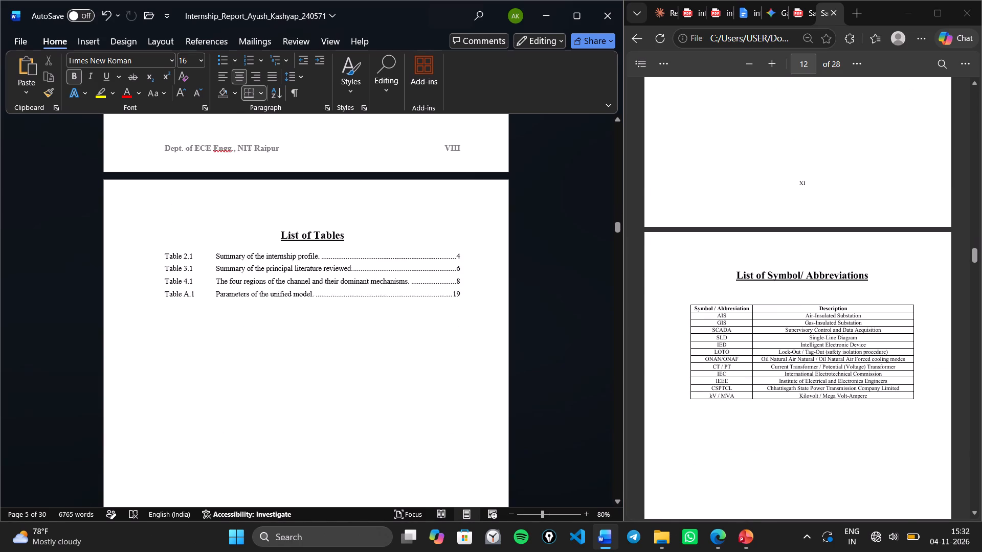
# Review the report from the List of Tables through Appendix A, returning to the List of Equation and List of Symbol/Abbreviations pages.
pyautogui.scroll(-4, 514, 367)
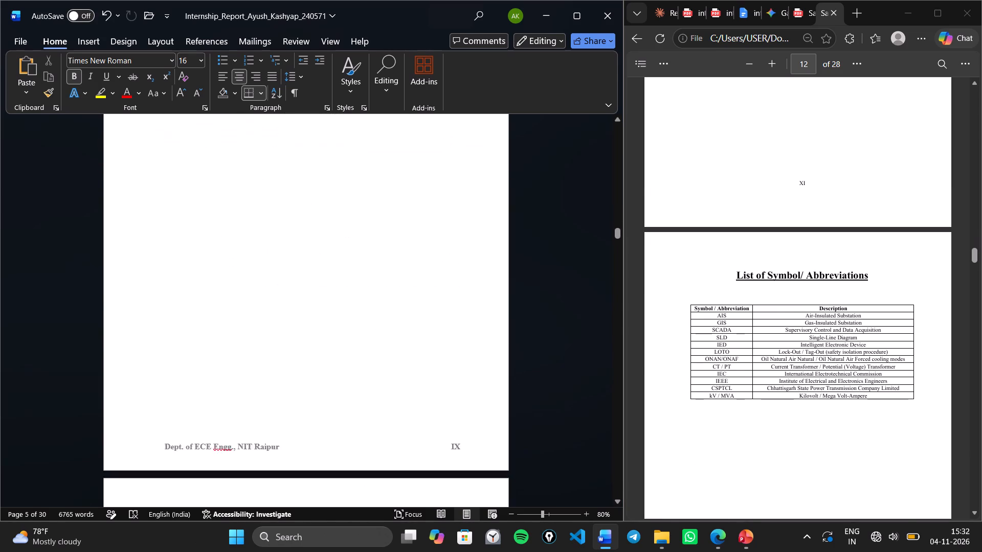
pyautogui.scroll(-3, 514, 367)
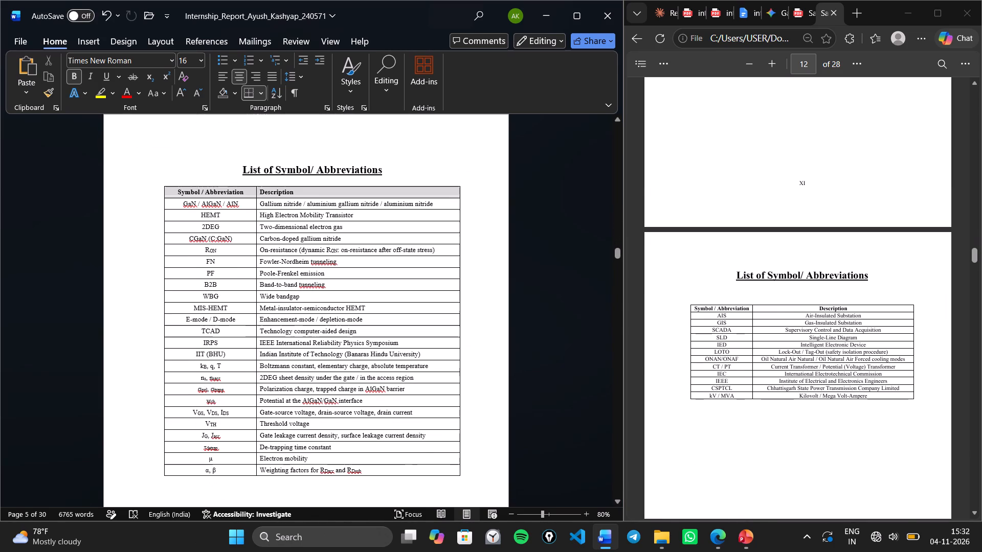
pyautogui.scroll(-1, 514, 367)
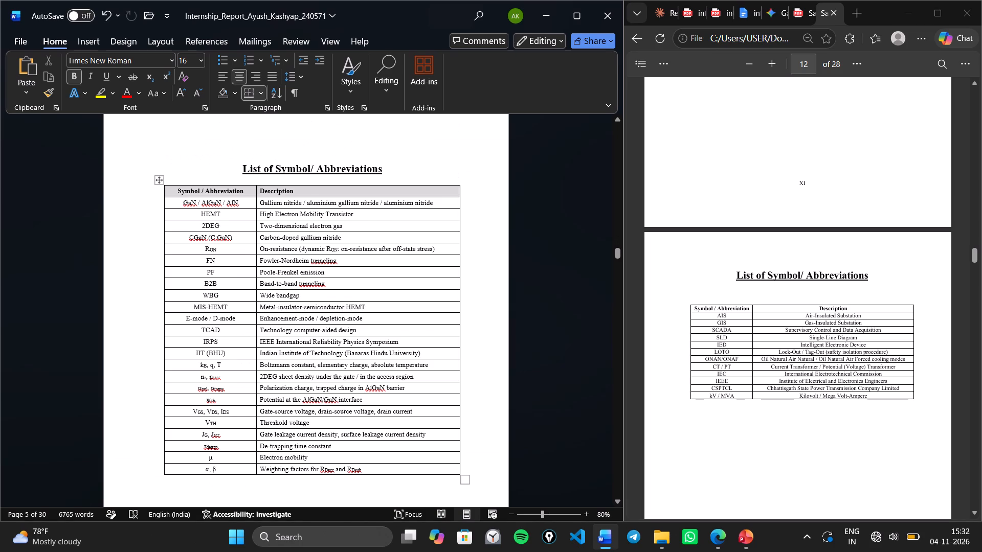
pyautogui.scroll(-1, 406, 370)
pyautogui.scroll(-20, 406, 370)
pyautogui.scroll(-9, 406, 370)
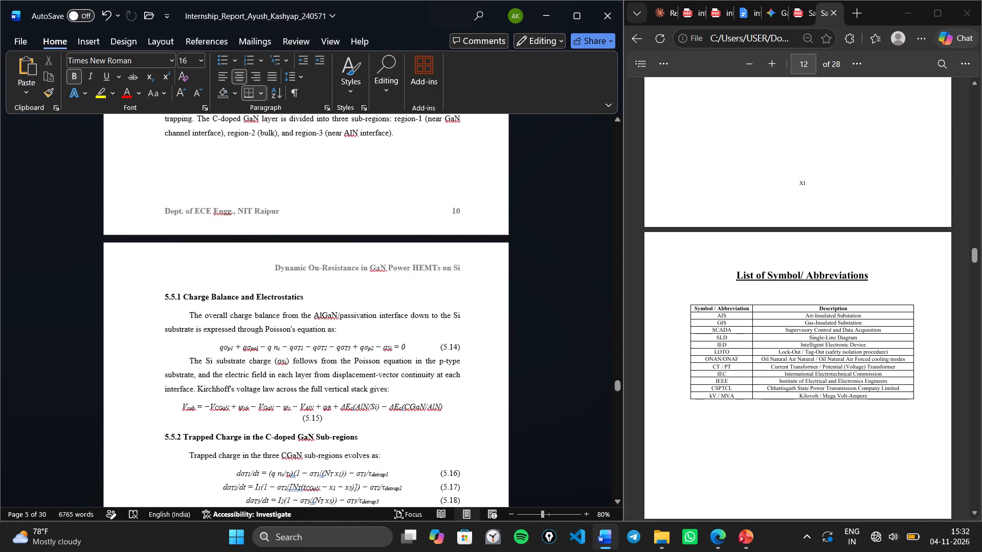
pyautogui.scroll(-20, 406, 370)
pyautogui.scroll(-9, 406, 370)
pyautogui.scroll(3, 350, 386)
pyautogui.scroll(-1, 350, 386)
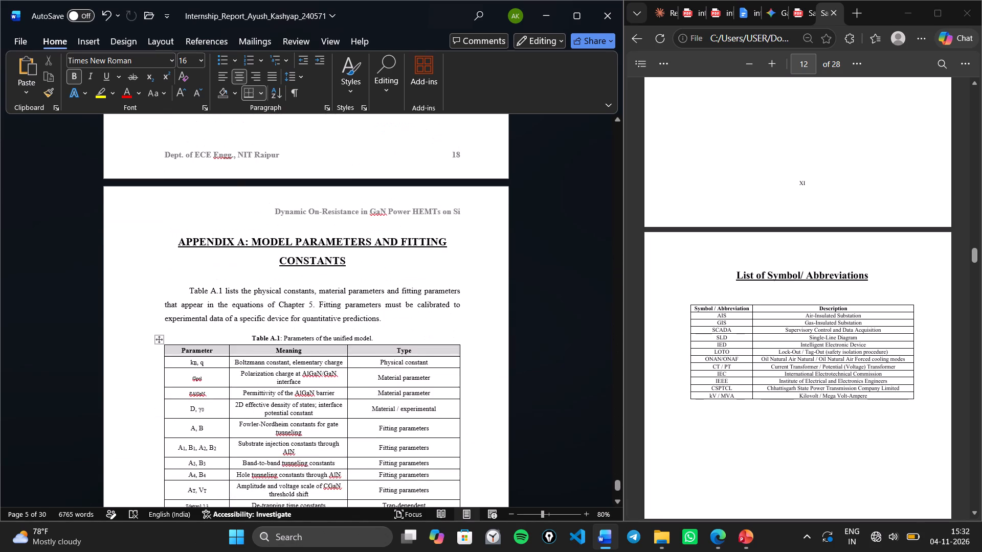
pyautogui.scroll(-2, 350, 386)
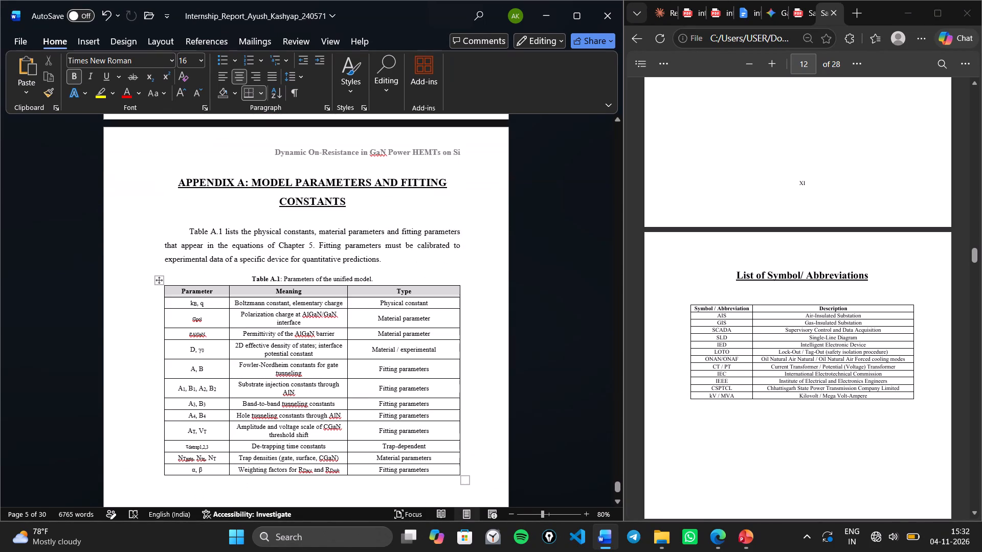
pyautogui.scroll(-1, 324, 389)
pyautogui.scroll(8, 324, 389)
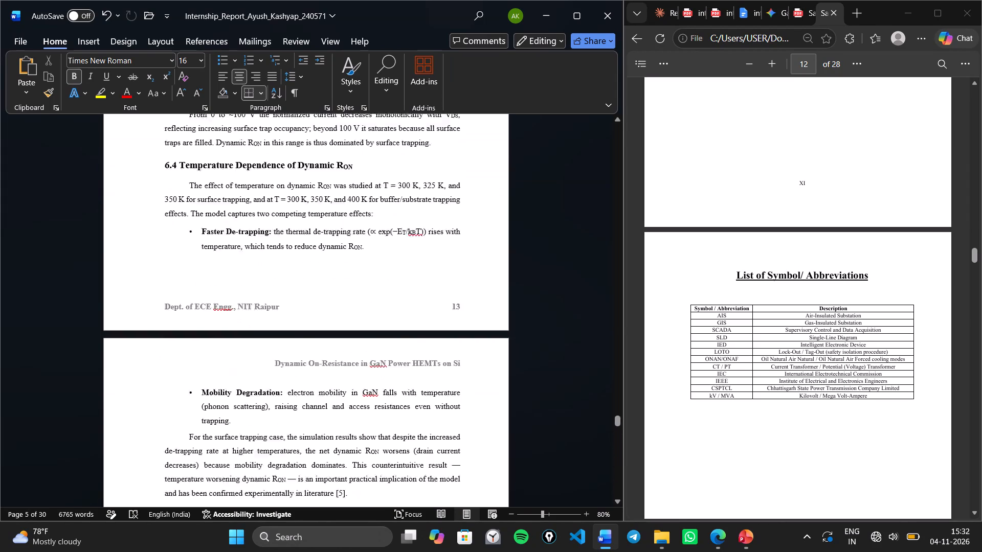
pyautogui.scroll(19, 324, 389)
pyautogui.scroll(-3, 324, 389)
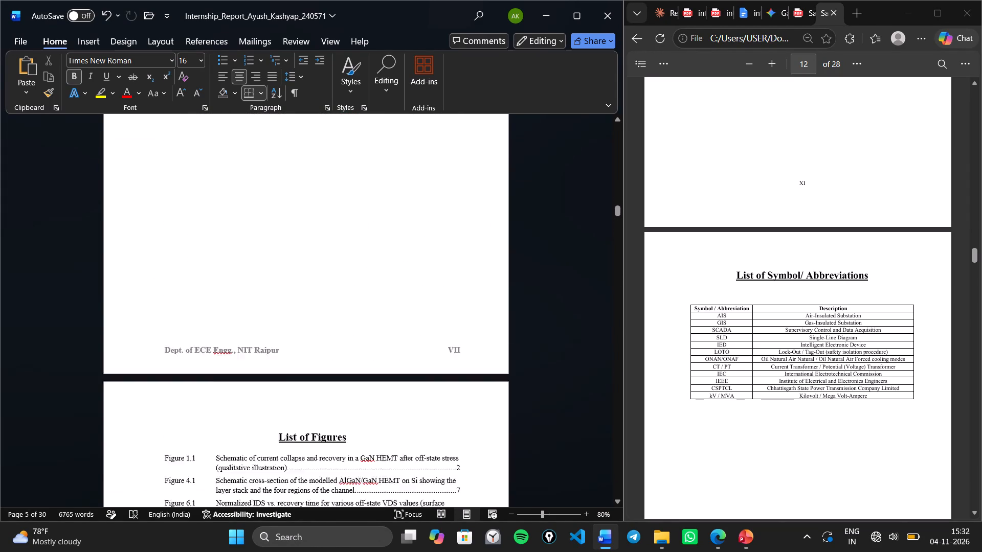
pyautogui.scroll(-7, 324, 389)
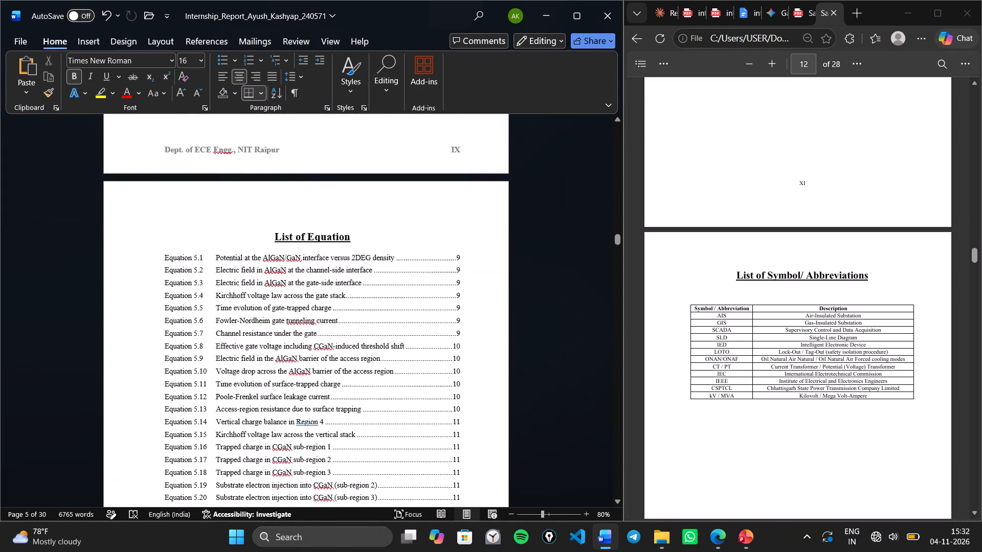
pyautogui.scroll(-3, 324, 389)
pyautogui.scroll(1, 324, 389)
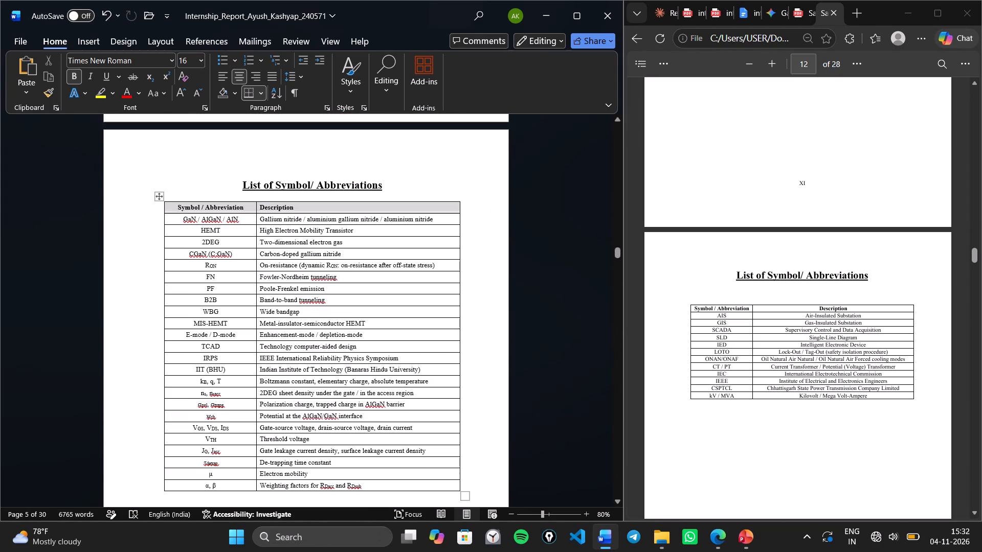
# Review the body chapters from the introduction through section 6.2, checking headers, footers, figures, tables and equations.
pyautogui.scroll(-2, 386, 381)
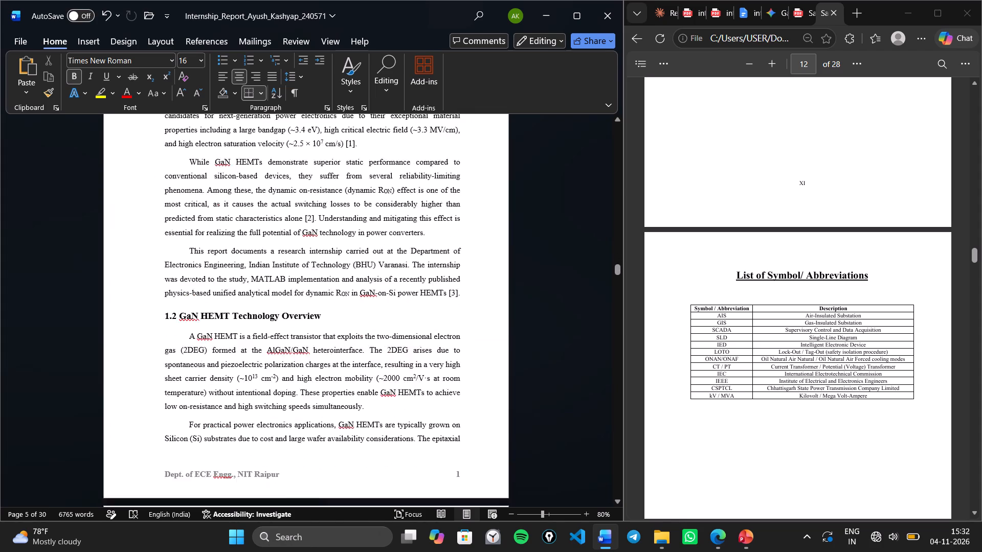
pyautogui.scroll(-4, 386, 381)
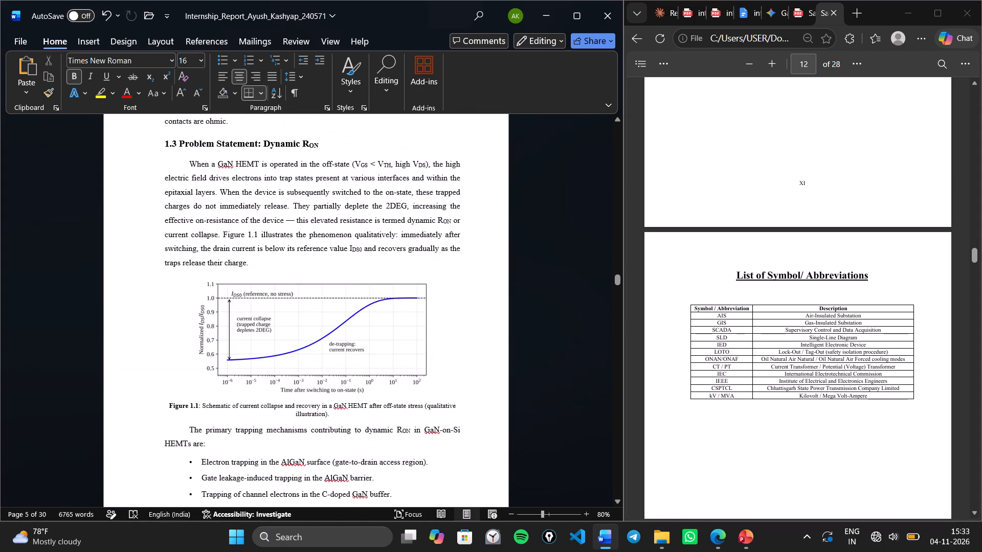
pyautogui.scroll(-4, 386, 381)
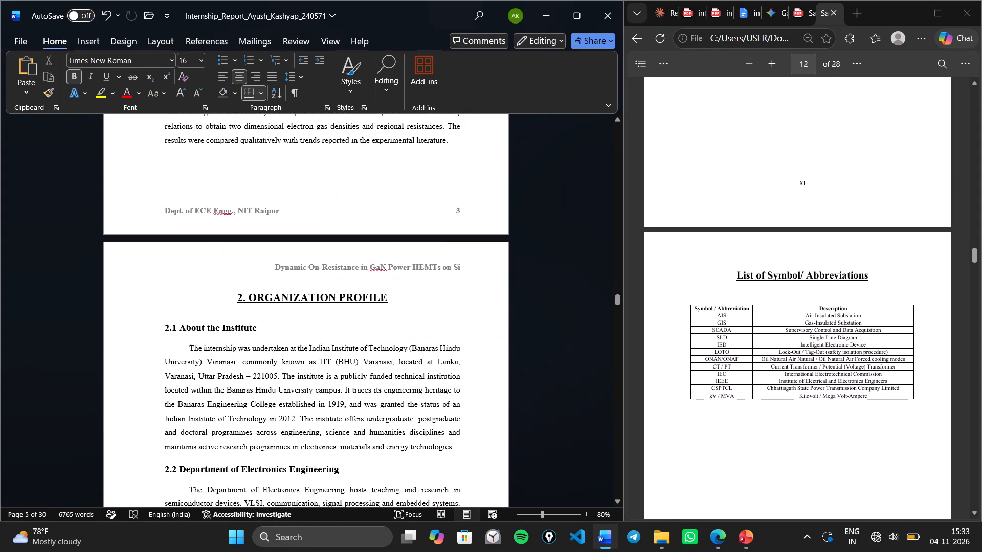
pyautogui.scroll(-4, 386, 381)
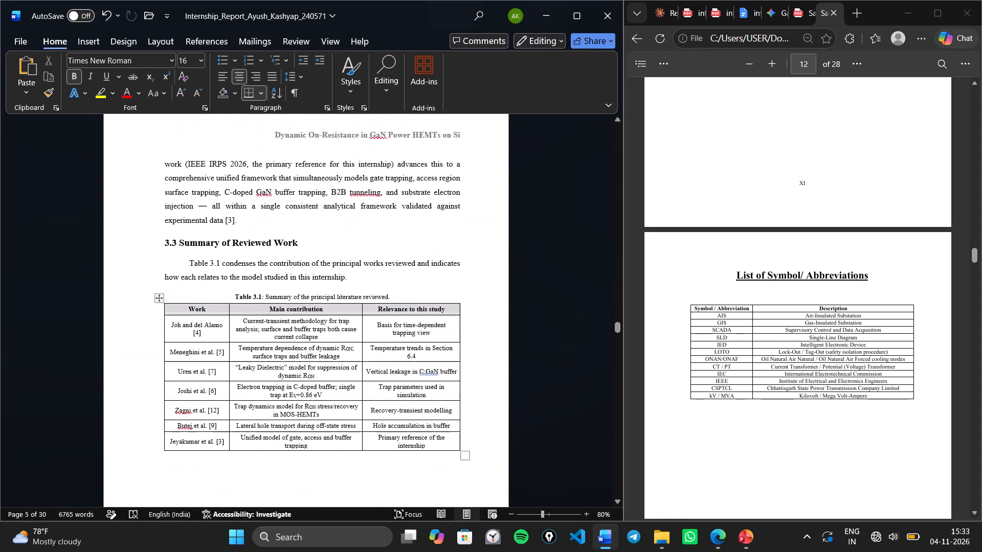
pyautogui.scroll(-4, 386, 381)
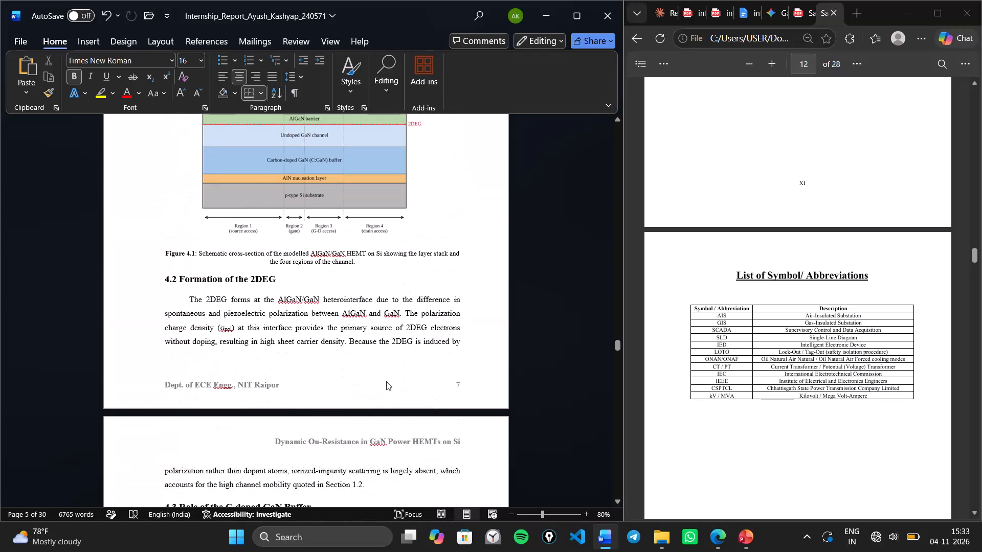
pyautogui.scroll(-4, 386, 381)
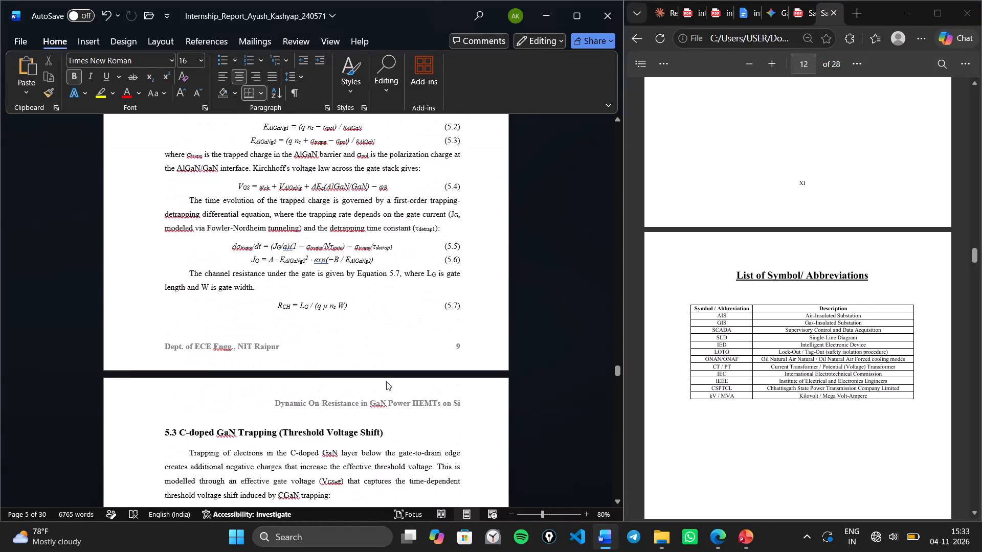
pyautogui.scroll(-5, 386, 381)
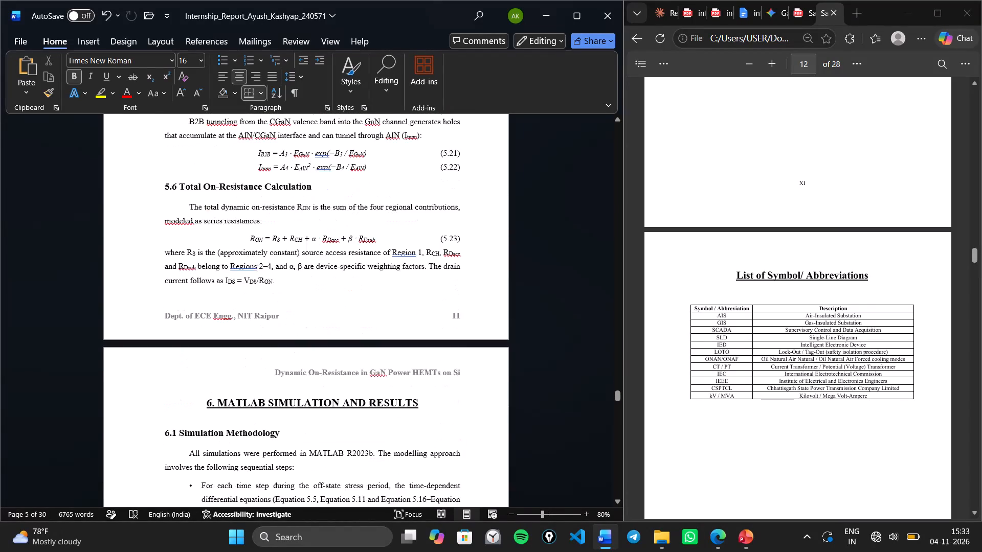
pyautogui.scroll(-3, 386, 381)
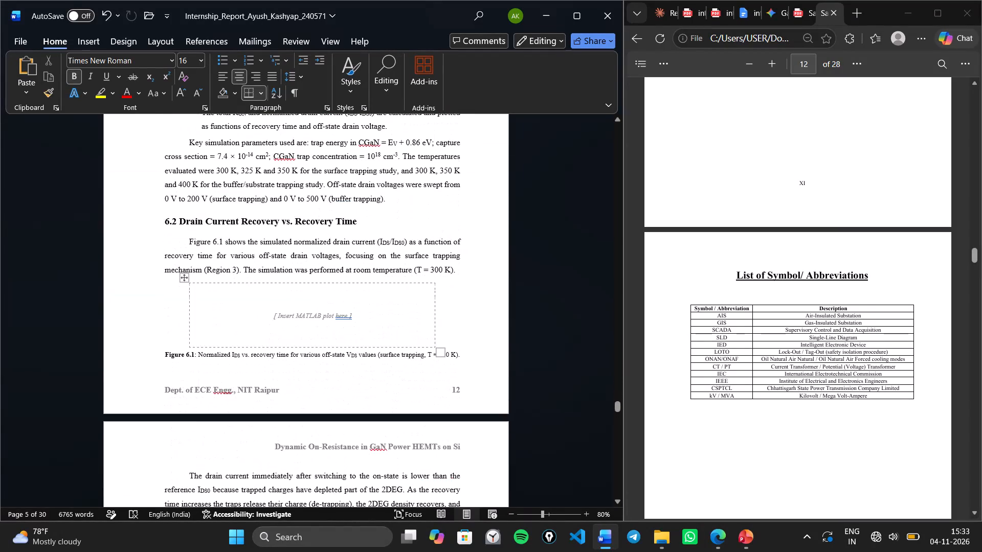
# Examine the MATLAB plot placeholders for Figure 6.1 in section 6.2 and Figure 6.2 in section 6.3.
pyautogui.click(302, 327)
pyautogui.click(399, 347)
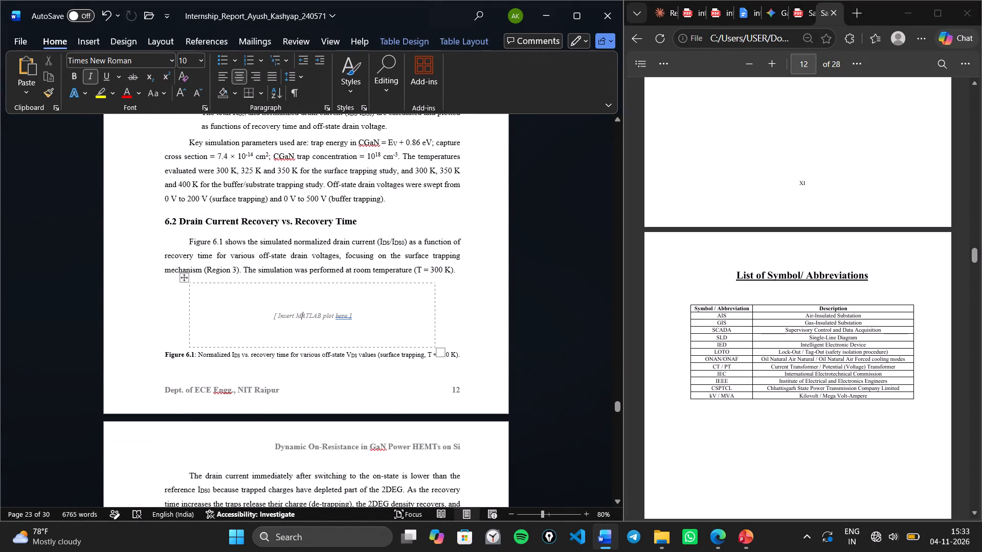
pyautogui.click(272, 310)
pyautogui.click(359, 318)
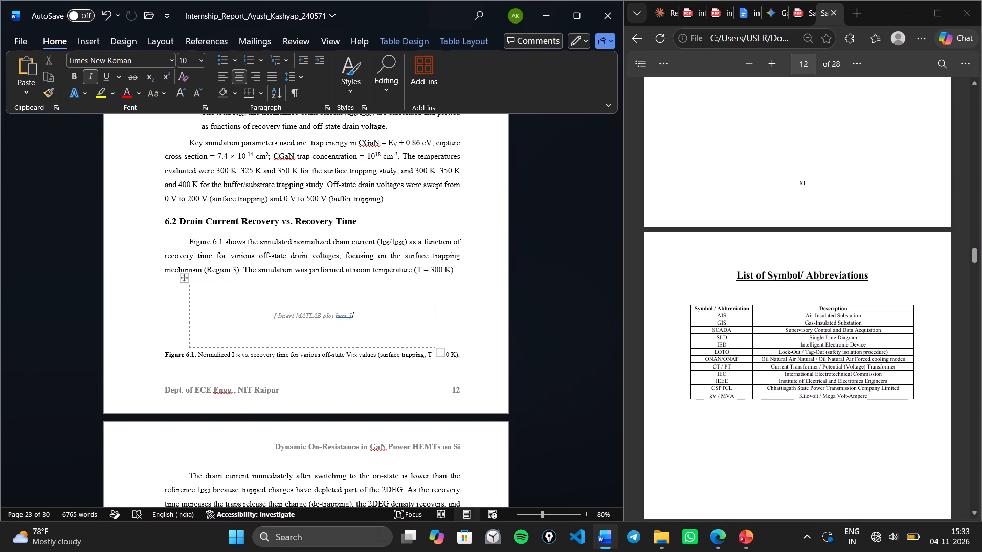
pyautogui.rightClick(233, 303)
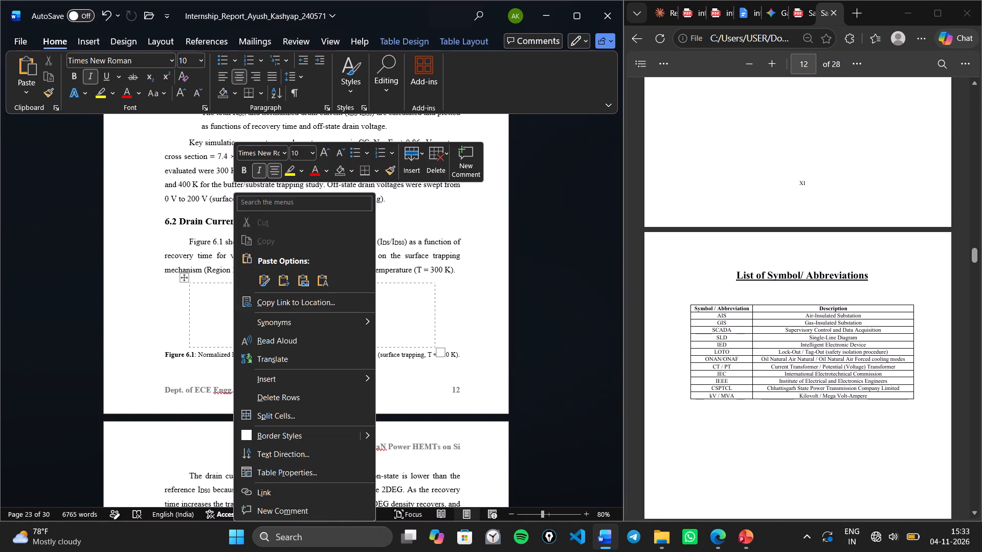
pyautogui.click(414, 316)
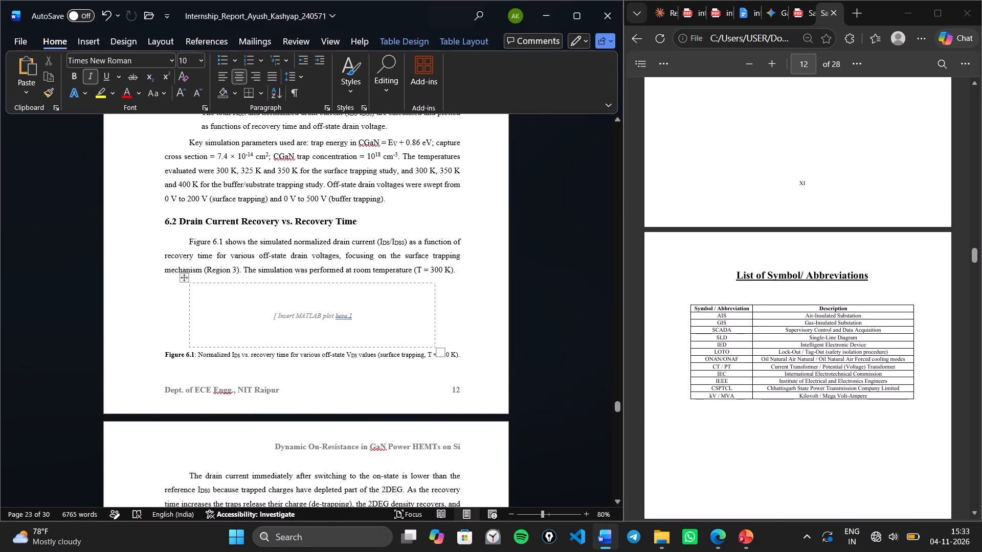
pyautogui.click(437, 358)
pyautogui.click(359, 308)
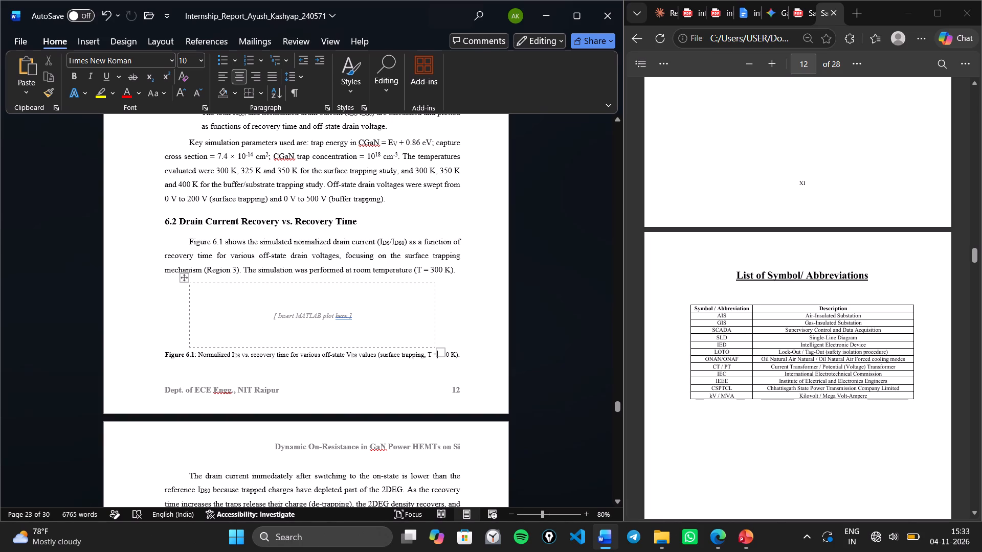
pyautogui.scroll(-2, 353, 331)
pyautogui.scroll(1, 353, 331)
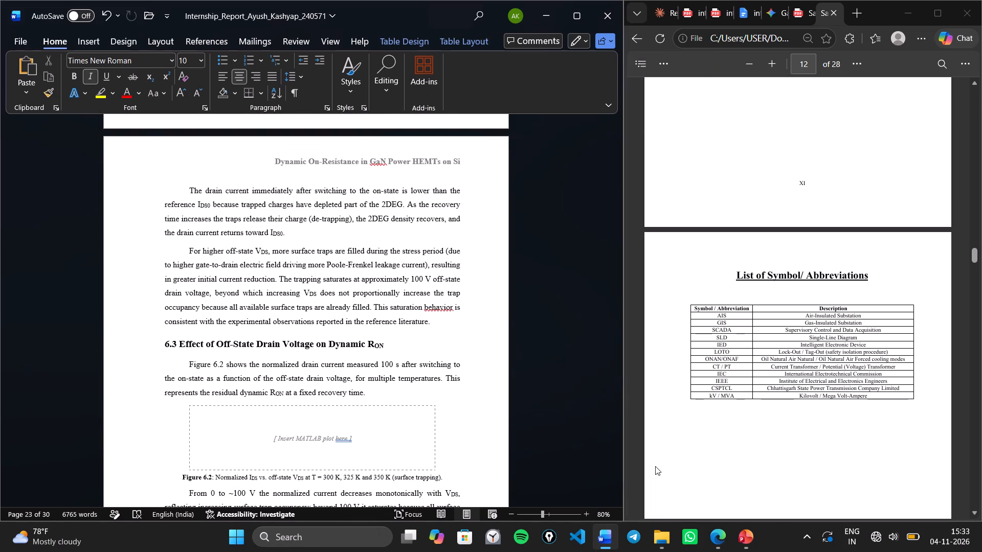
# Open the earlier Word report report_matlab_added from the Downloads folder.
pyautogui.click(666, 535)
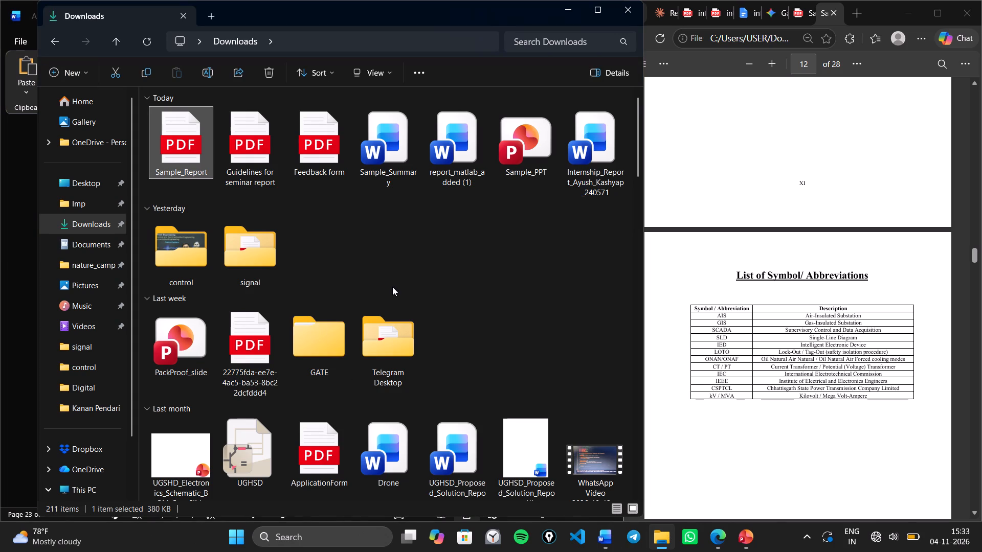
pyautogui.moveTo(641, 159); pyautogui.dragTo(641, 160)
pyautogui.moveTo(641, 160); pyautogui.dragTo(641, 208)
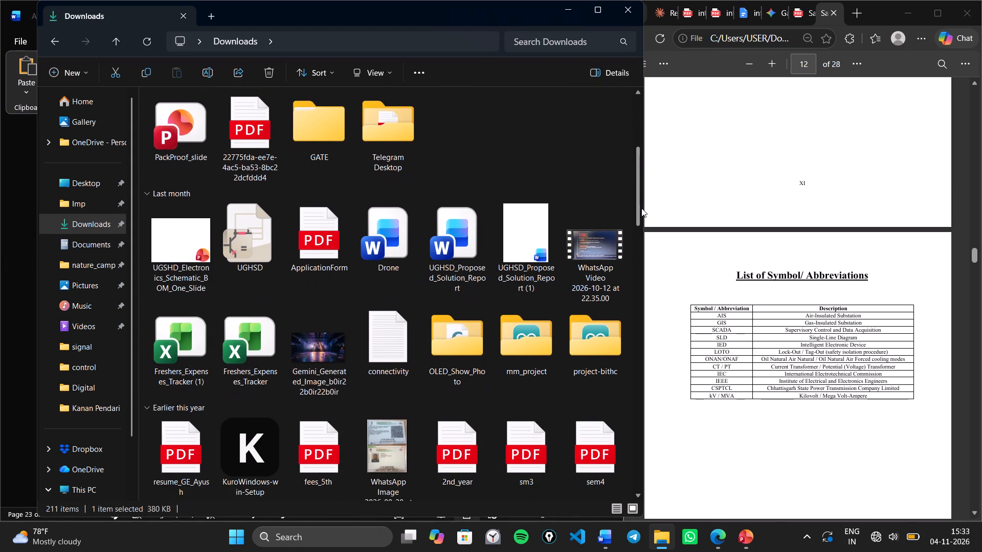
pyautogui.moveTo(641, 208); pyautogui.dragTo(644, 247)
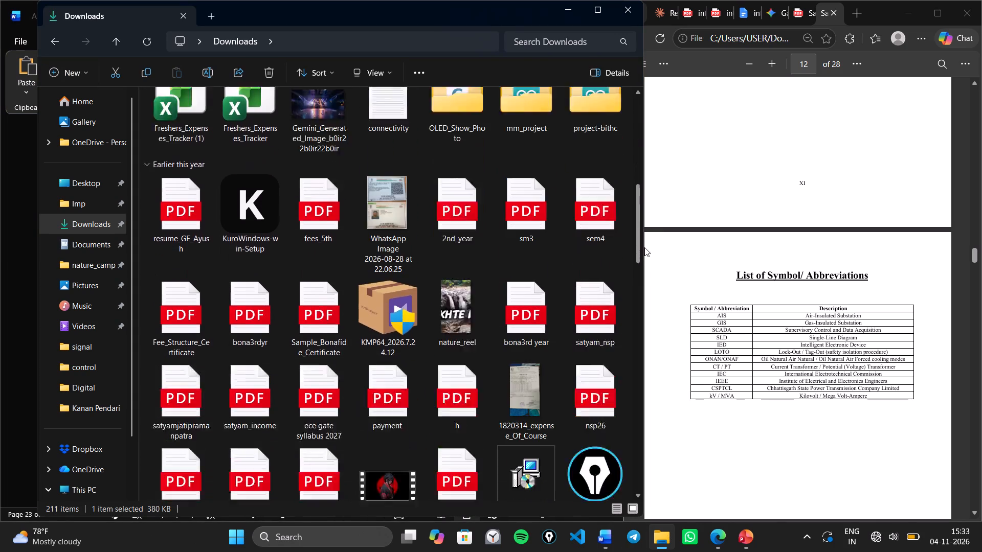
pyautogui.moveTo(644, 247); pyautogui.dragTo(646, 281)
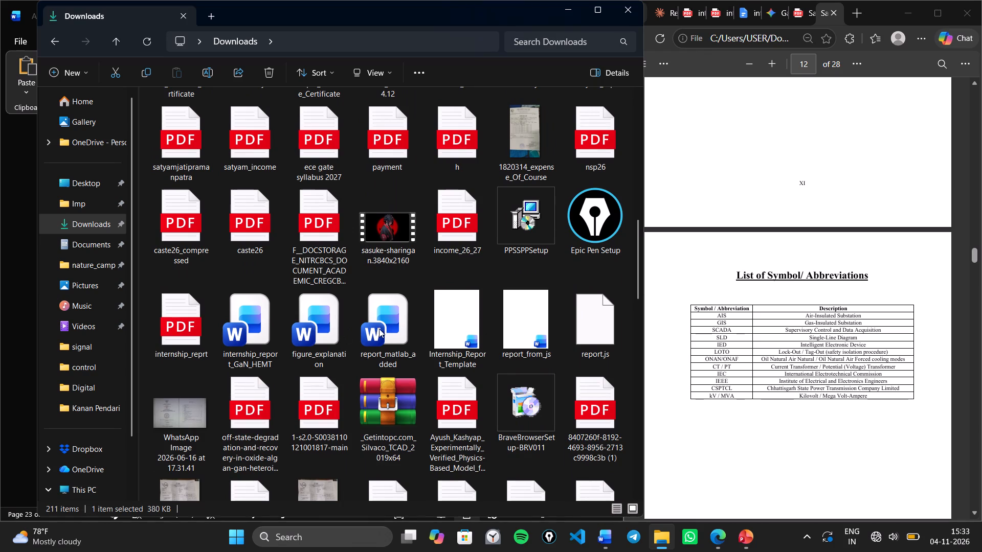
pyautogui.doubleClick(397, 333)
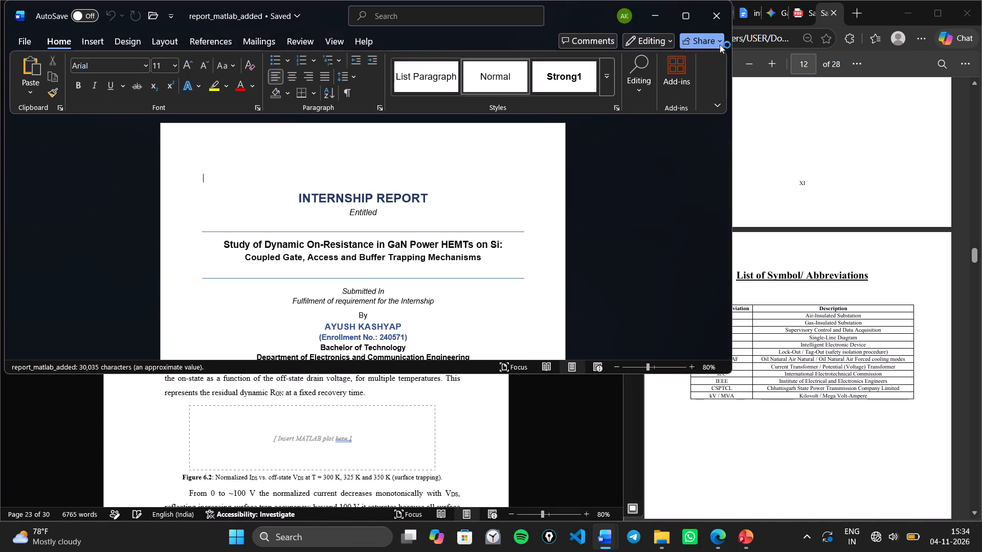
# Enlarge the report_matlab_added window and look through the simulation results pages for the MATLAB plots.
pyautogui.click(688, 20)
pyautogui.scroll(-4, 525, 246)
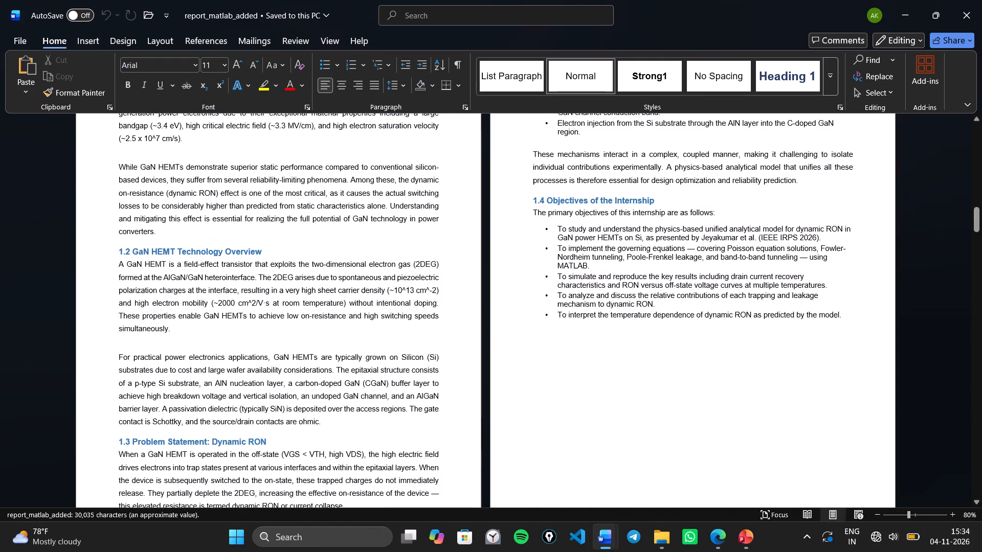
pyautogui.scroll(-9, 525, 246)
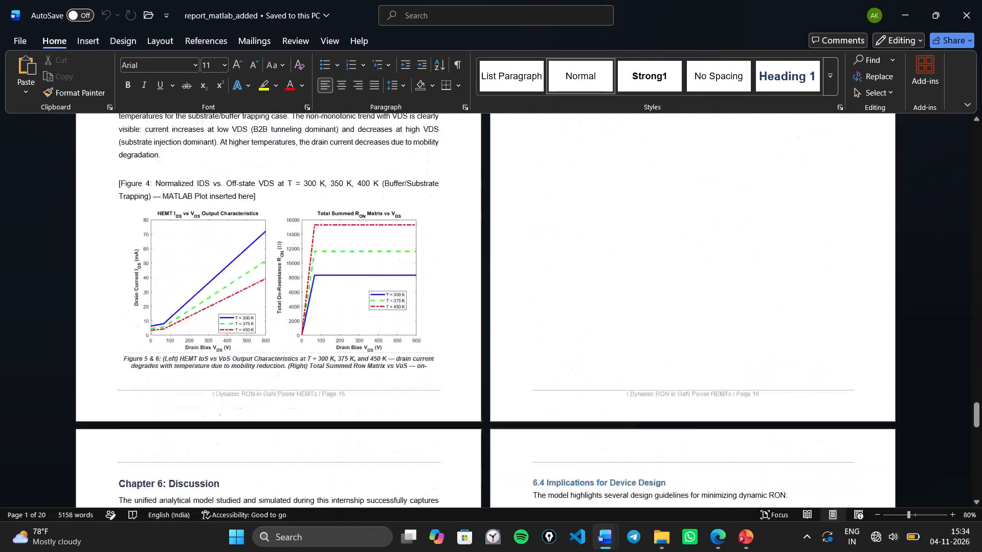
pyautogui.scroll(-1, 525, 246)
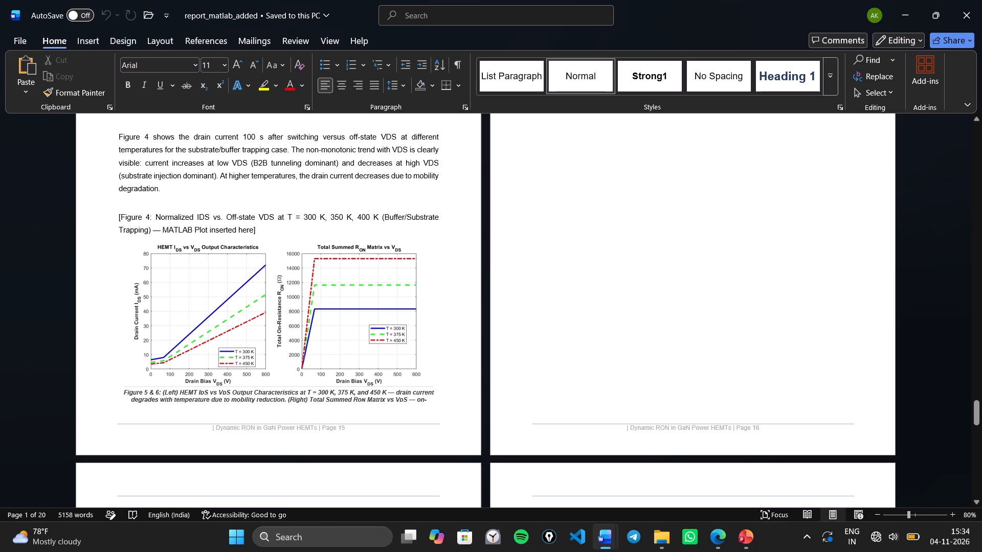
# Arrange the internship report side by side with Sample_Report.pdf.
pyautogui.click(715, 539)
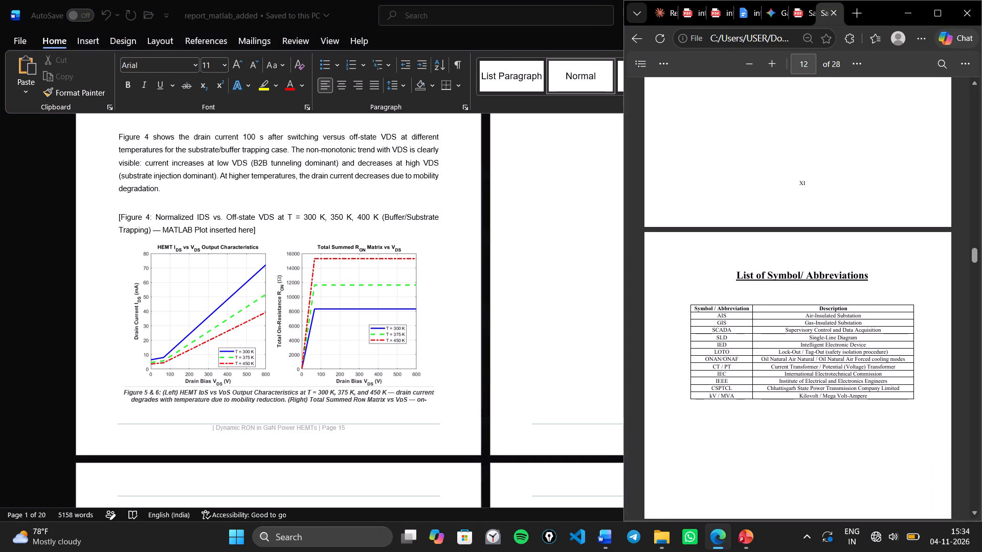
pyautogui.scroll(-4, 758, 365)
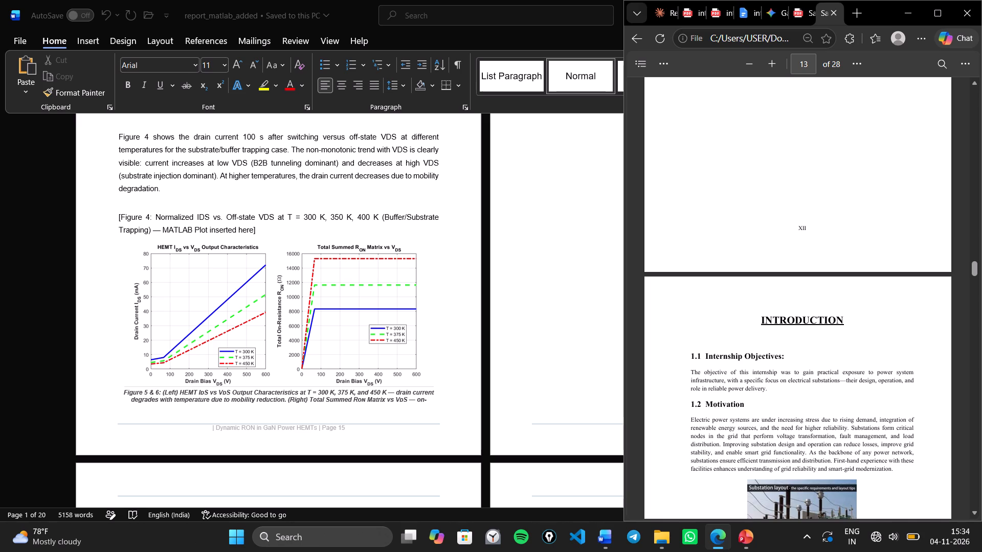
pyautogui.click(599, 545)
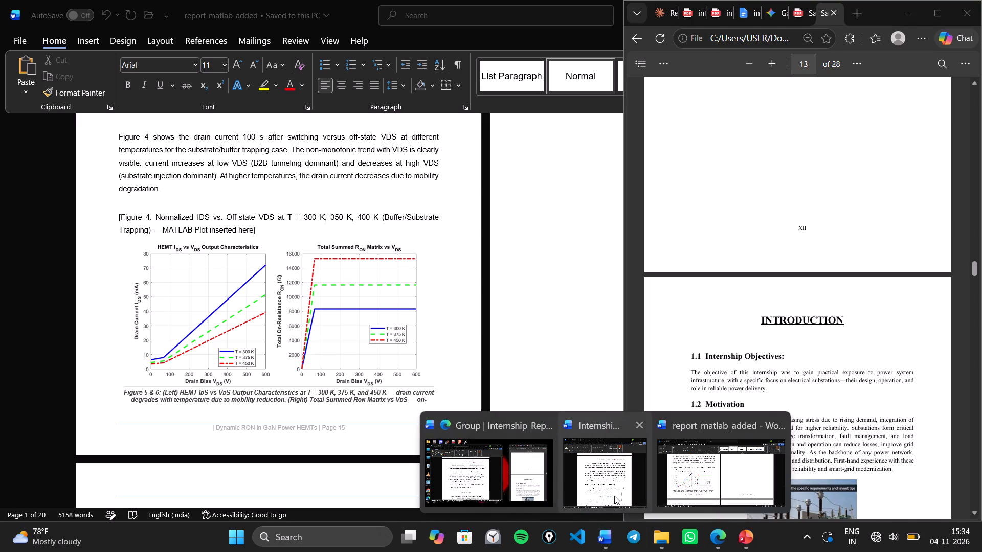
pyautogui.click(535, 484)
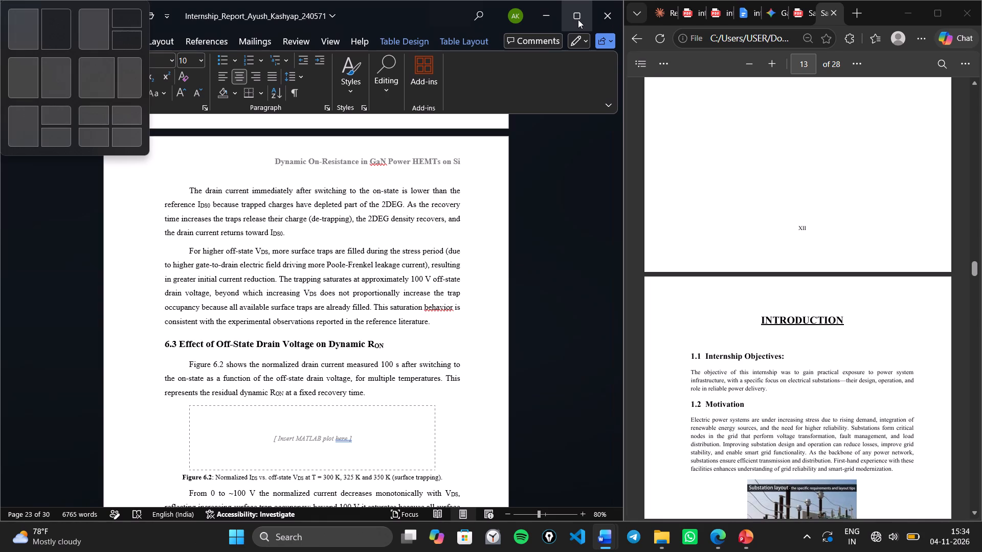
pyautogui.click(530, 40)
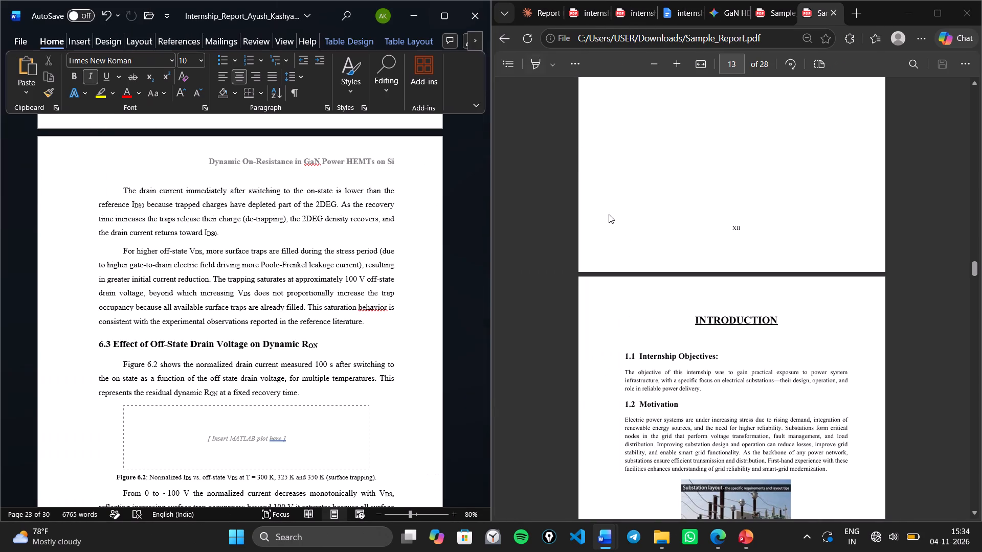
# Review the body chapters of Sample_Report.pdf from the introduction through section 4.2, checking headings, figures, tables and page numbers.
pyautogui.scroll(-4, 663, 265)
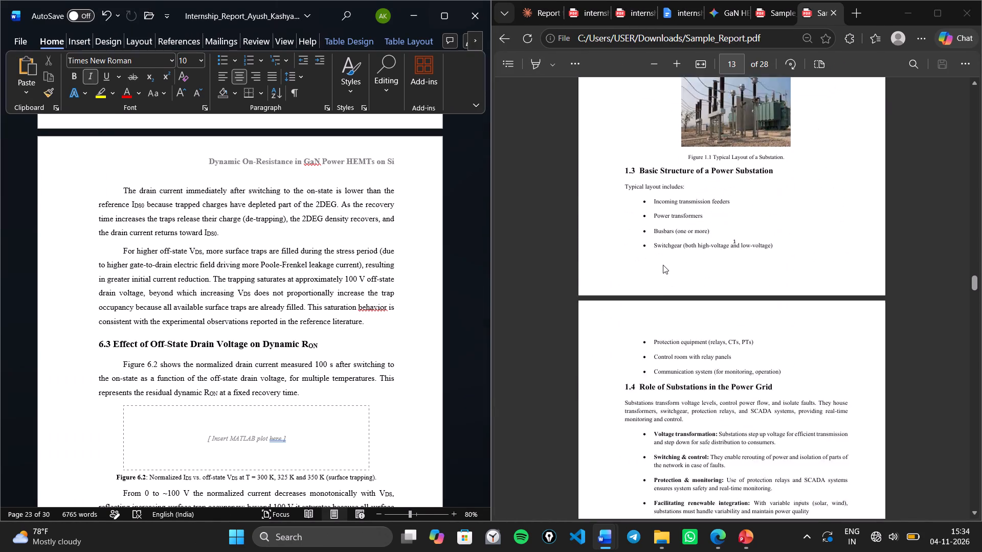
pyautogui.scroll(-1, 663, 265)
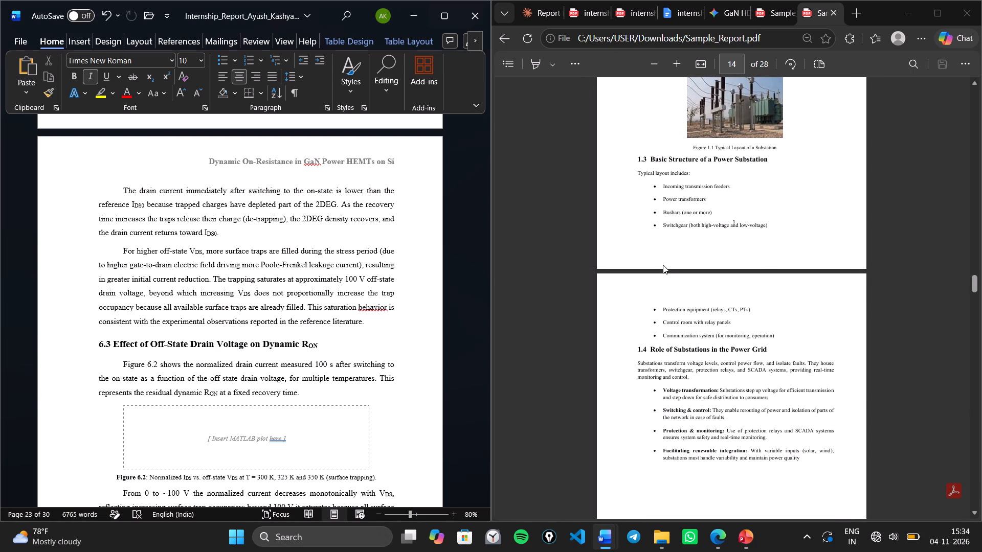
pyautogui.scroll(-1, 663, 265)
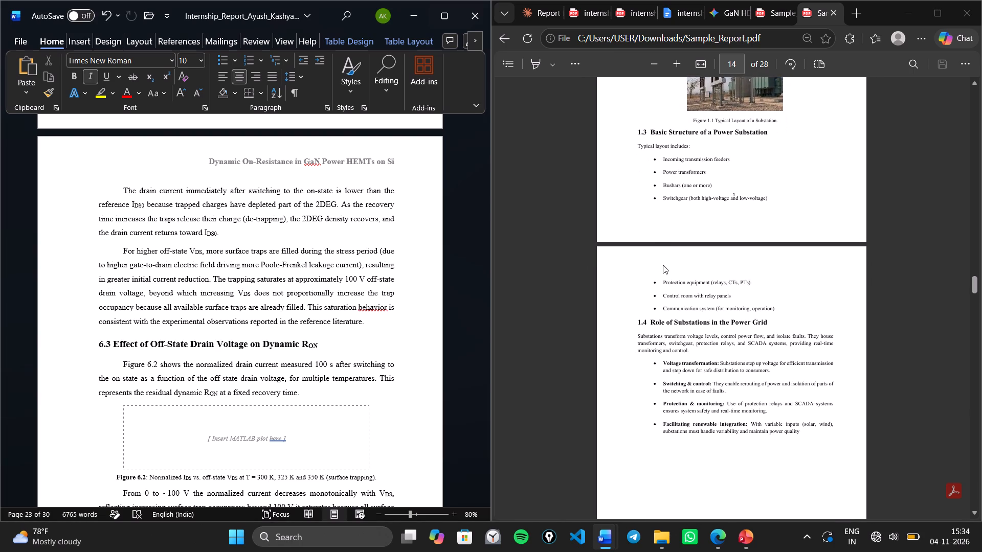
pyautogui.scroll(-3, 663, 265)
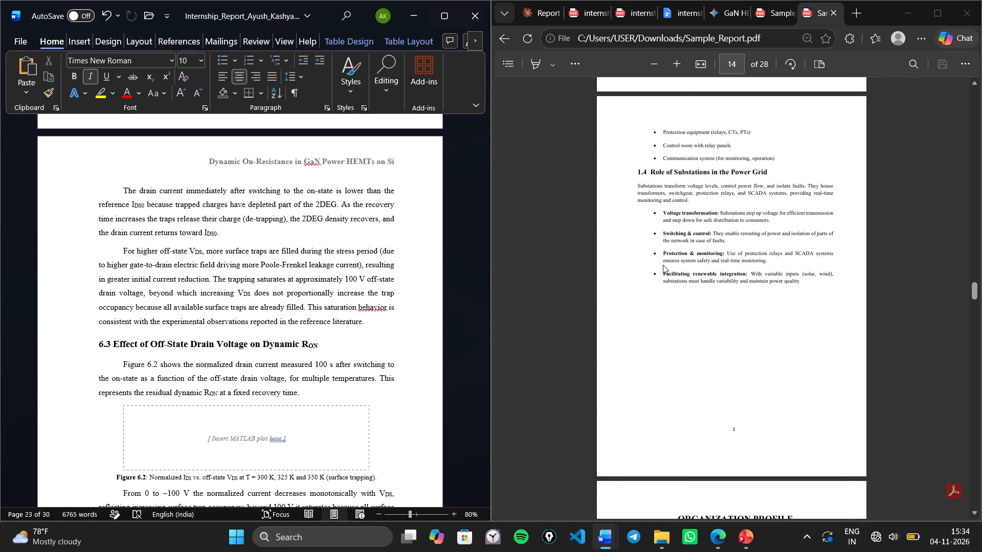
pyautogui.scroll(-3, 663, 265)
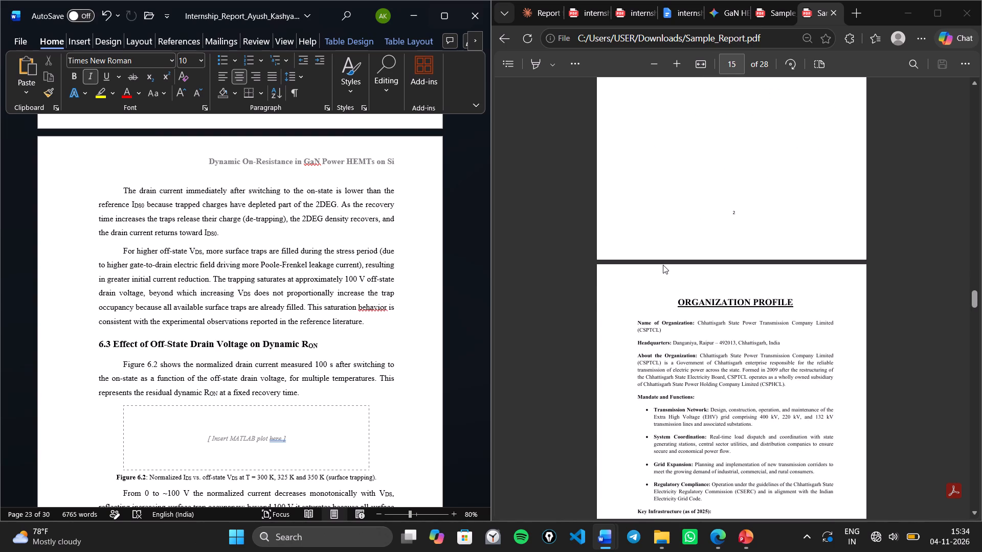
pyautogui.scroll(-2, 663, 265)
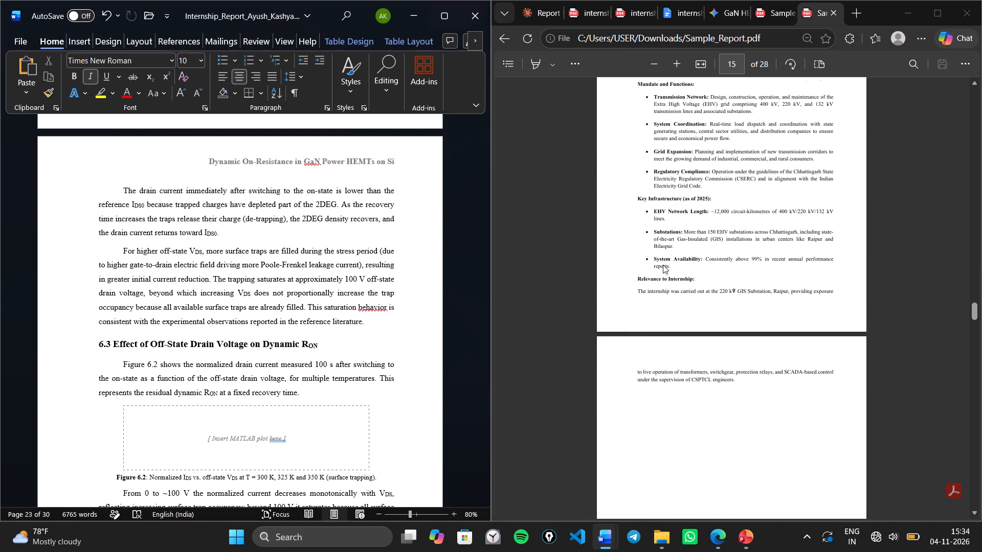
pyautogui.scroll(-6, 663, 265)
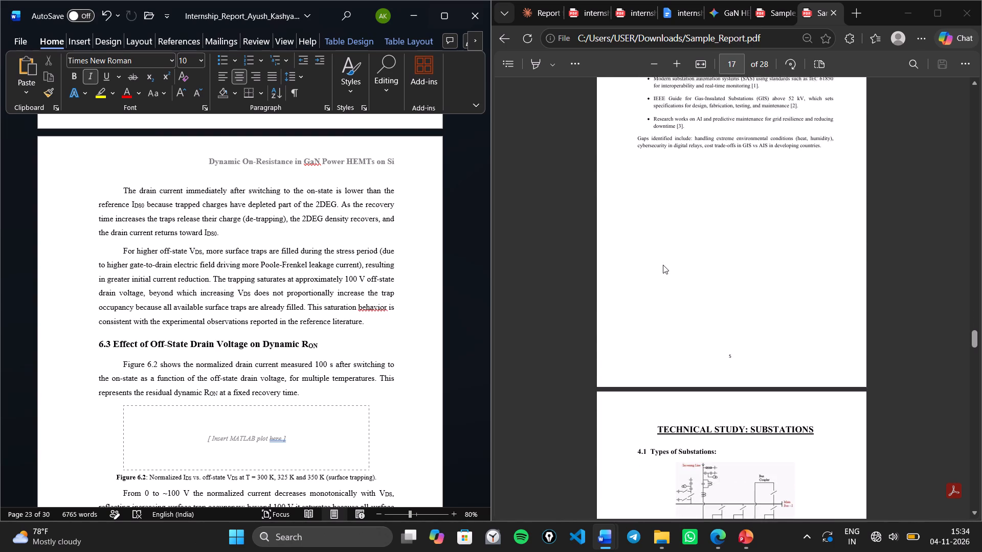
pyautogui.scroll(-7, 663, 265)
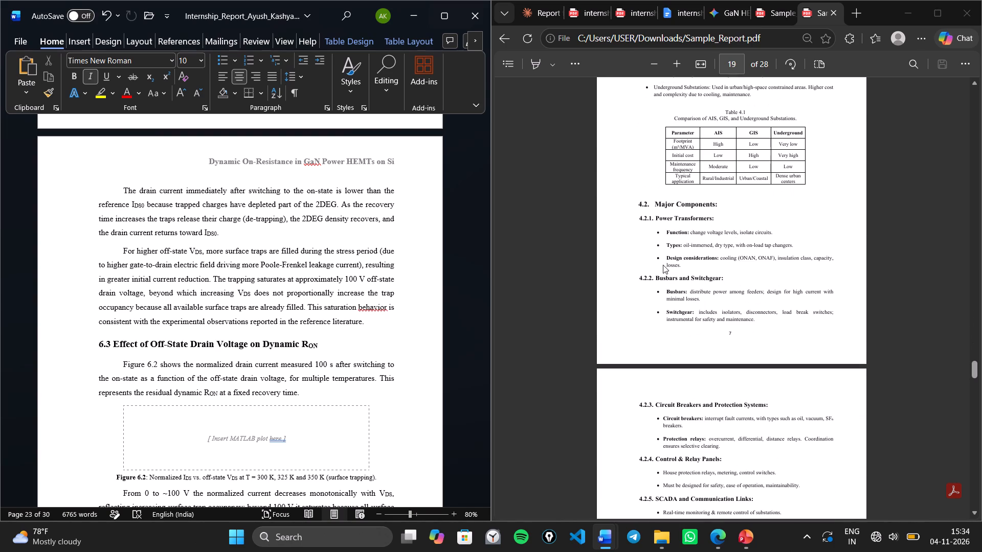
pyautogui.scroll(-1, 663, 265)
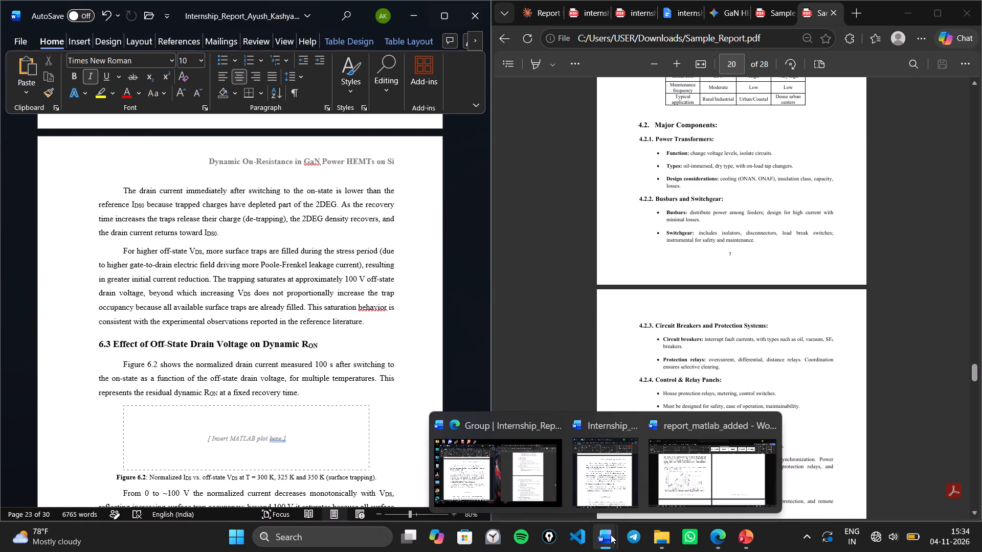
# Bring up report_matlab_added and arrange it side by side with the internship report.
pyautogui.click(678, 467)
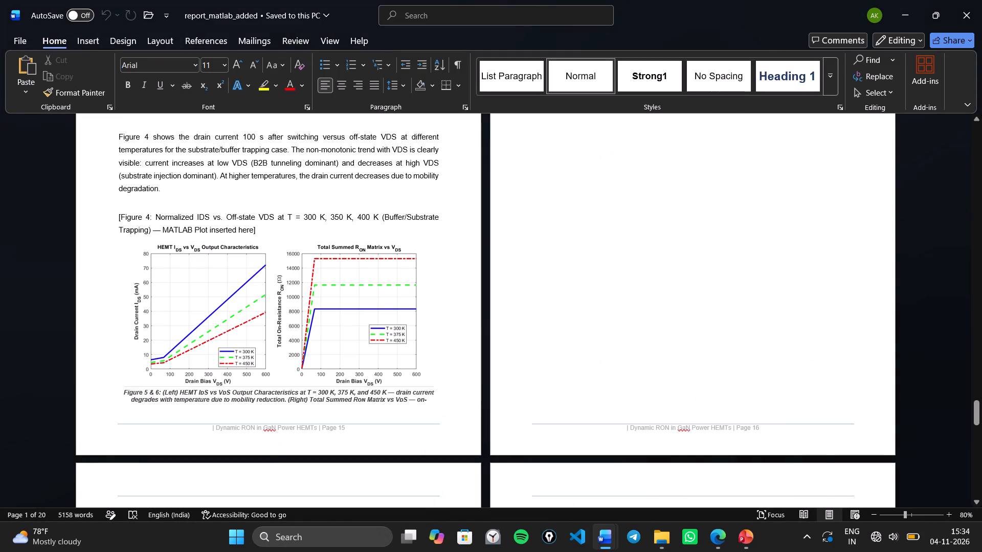
pyautogui.hscroll(1, 530, 240)
pyautogui.scroll(1, 530, 240)
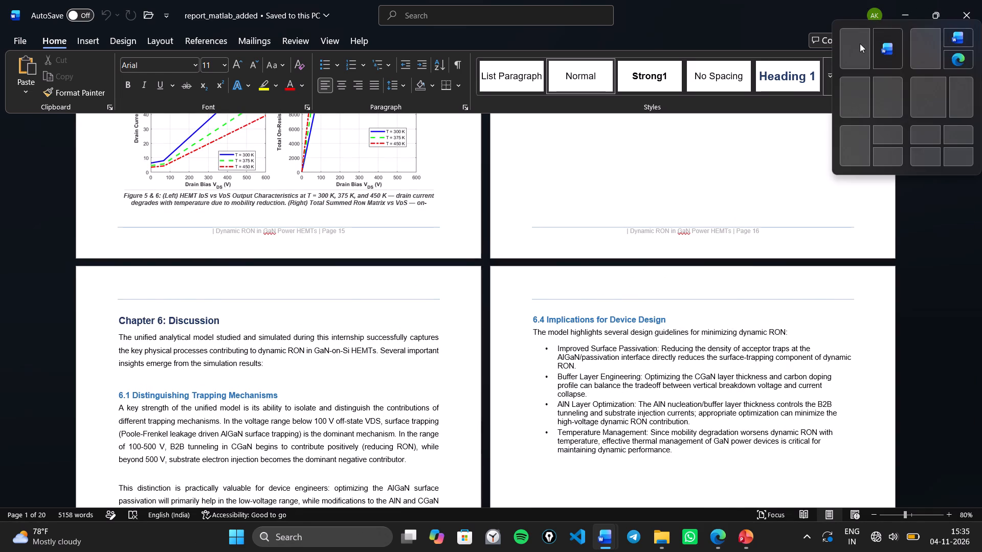
pyautogui.click(860, 43)
# Compare the simulation results and plots in Chapter 5 of report_matlab_added with the Chapter 6 figures in the internship report.
pyautogui.scroll(1, 685, 164)
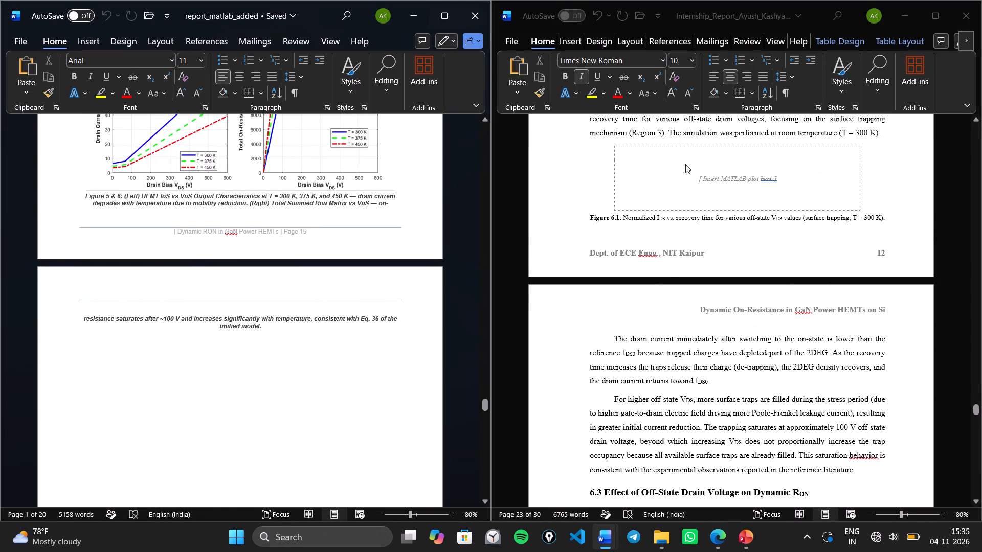
pyautogui.scroll(1, 685, 164)
pyautogui.scroll(1, 354, 219)
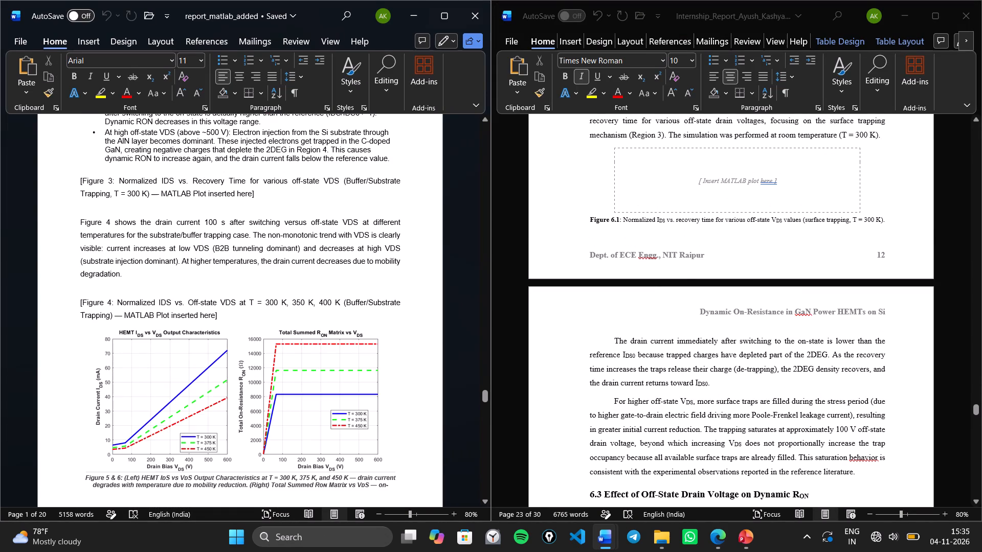
pyautogui.scroll(2, 354, 240)
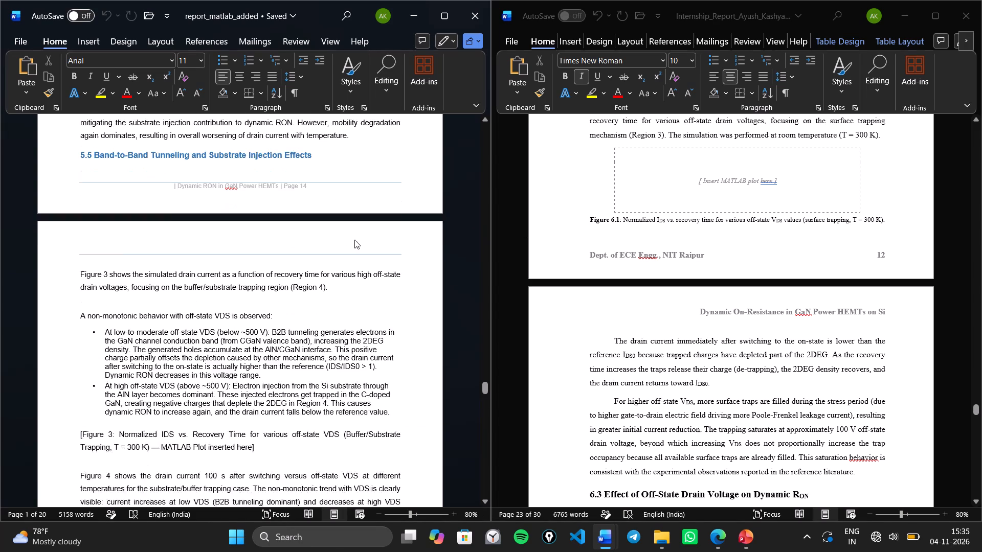
pyautogui.scroll(1, 354, 240)
pyautogui.hscroll(1, 354, 240)
pyautogui.scroll(-2, 634, 244)
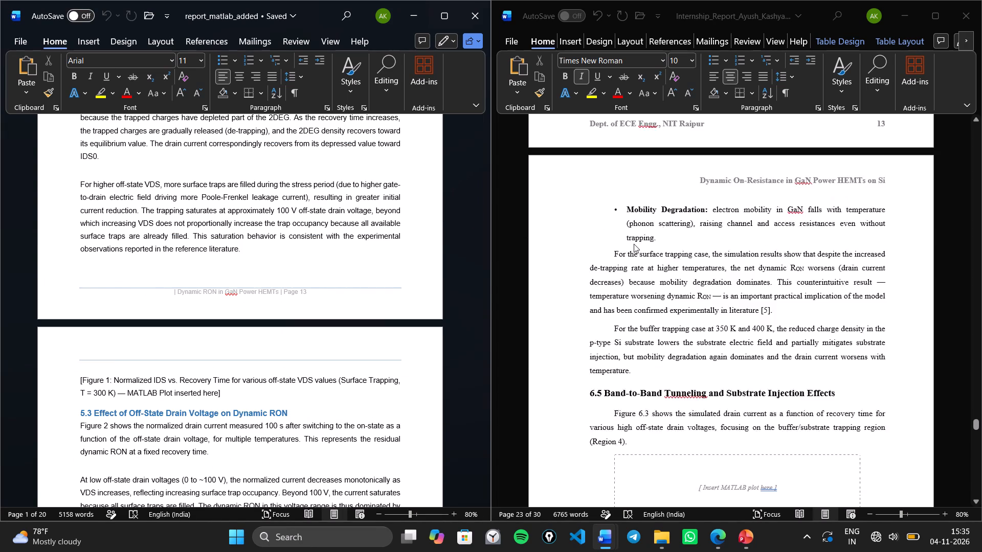
pyautogui.scroll(-5, 634, 244)
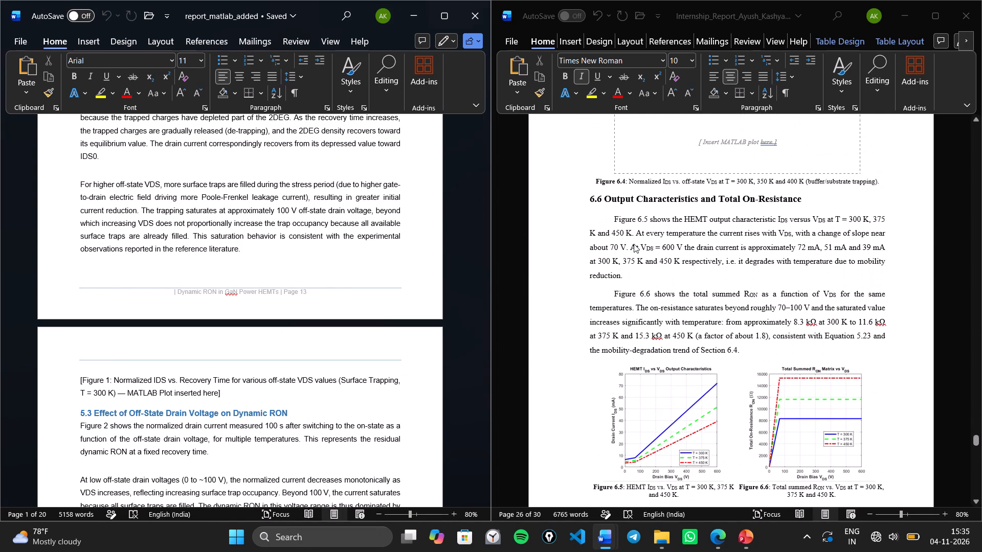
pyautogui.scroll(1, 634, 244)
pyautogui.scroll(-1, 433, 295)
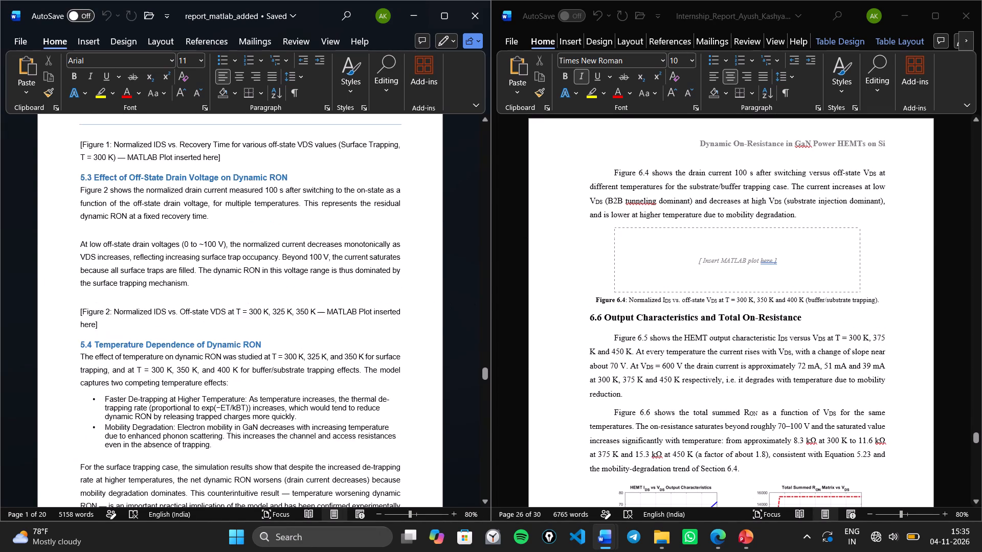
pyautogui.scroll(-2, 433, 295)
pyautogui.scroll(1, 659, 305)
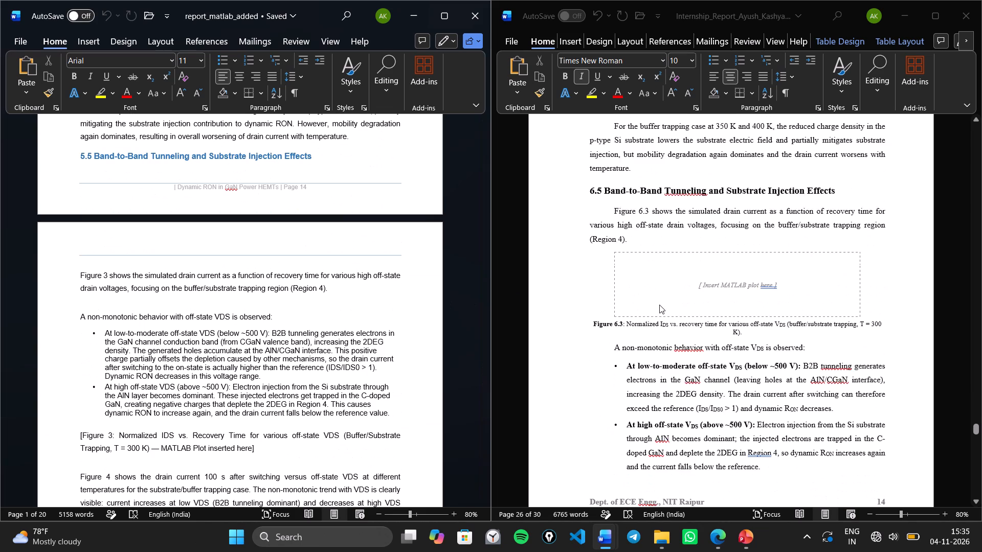
# Examine the MATLAB plot placeholders for Figures 6.3, 6.2 and 6.1 in the internship report.
pyautogui.scroll(1, 659, 305)
pyautogui.hscroll(-1, 659, 305)
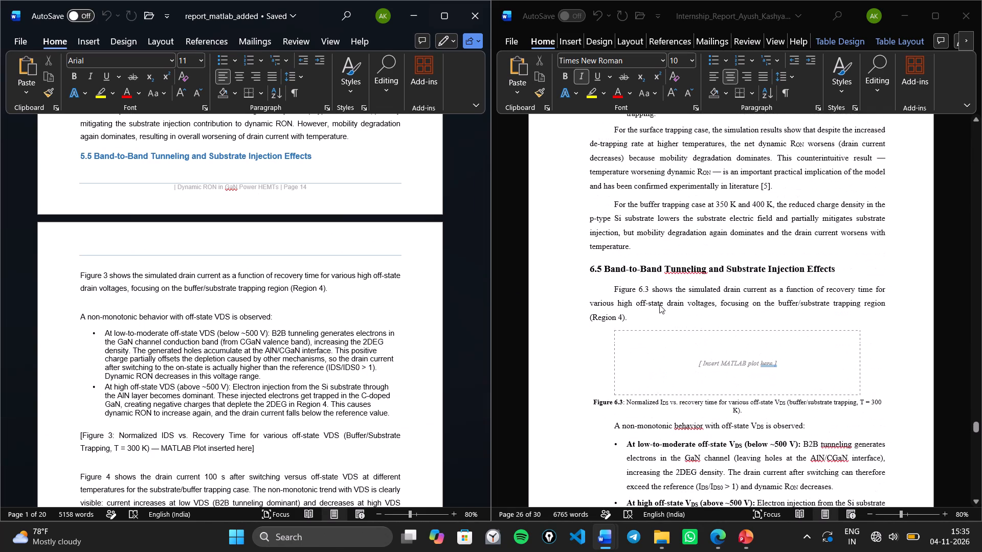
pyautogui.scroll(-1, 659, 305)
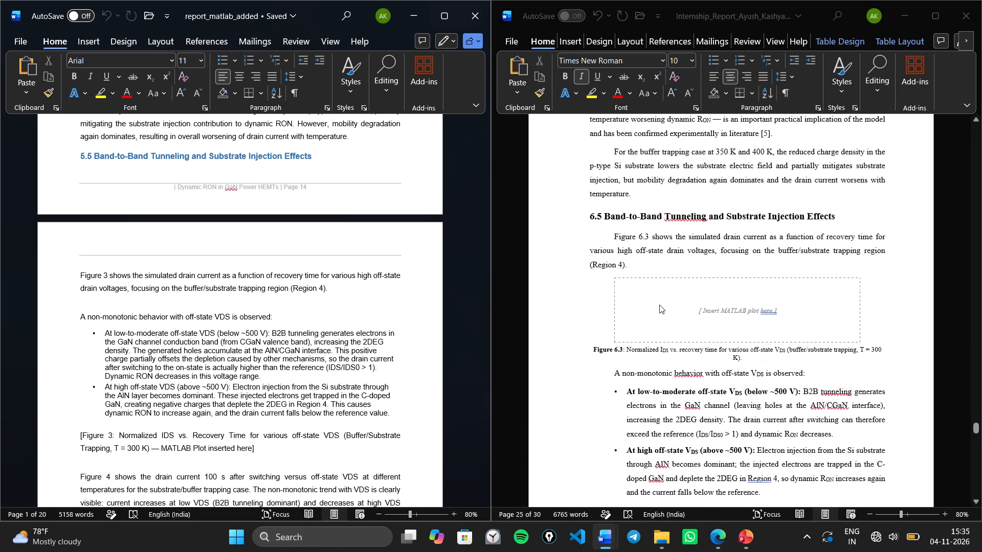
pyautogui.scroll(-1, 659, 305)
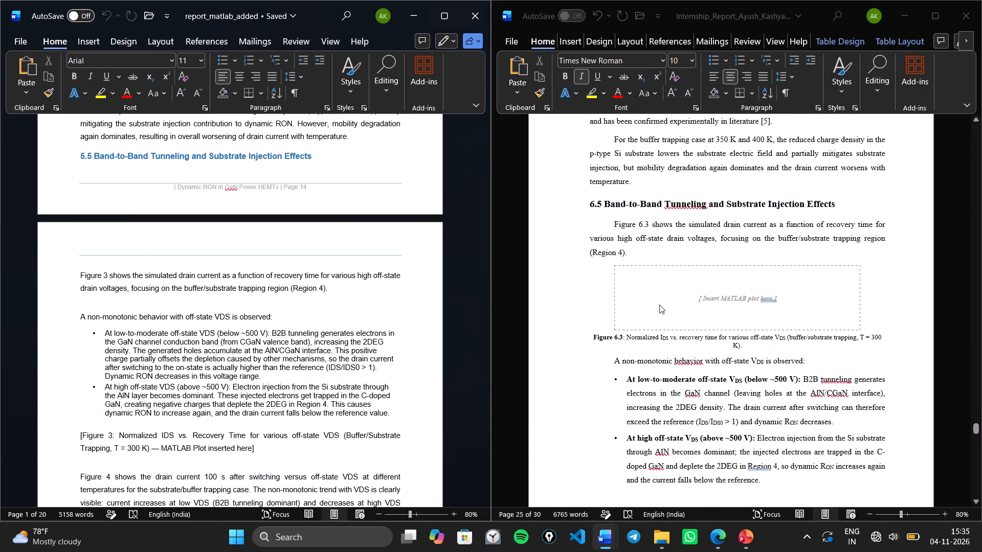
pyautogui.scroll(3, 659, 305)
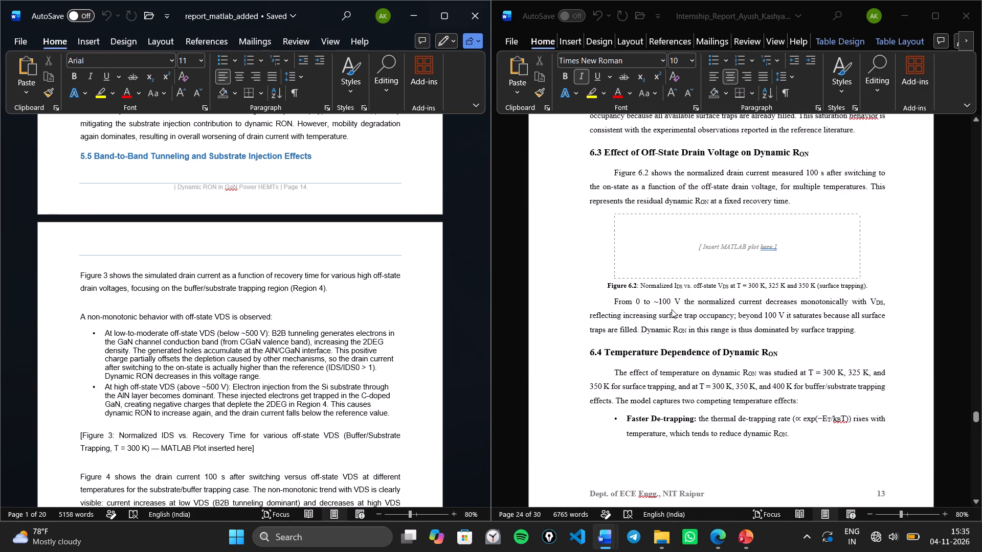
pyautogui.scroll(2, 672, 309)
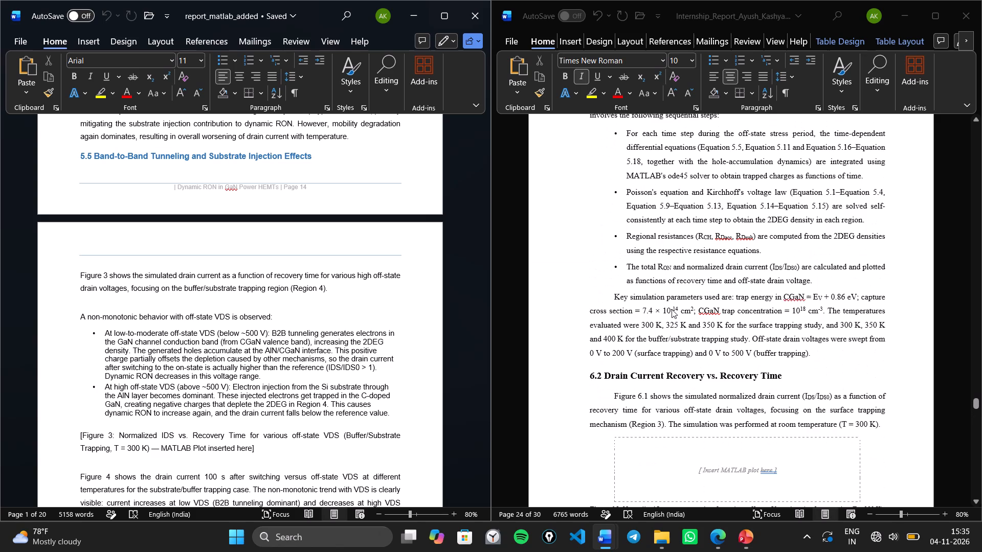
pyautogui.scroll(1, 672, 309)
pyautogui.scroll(-1, 328, 276)
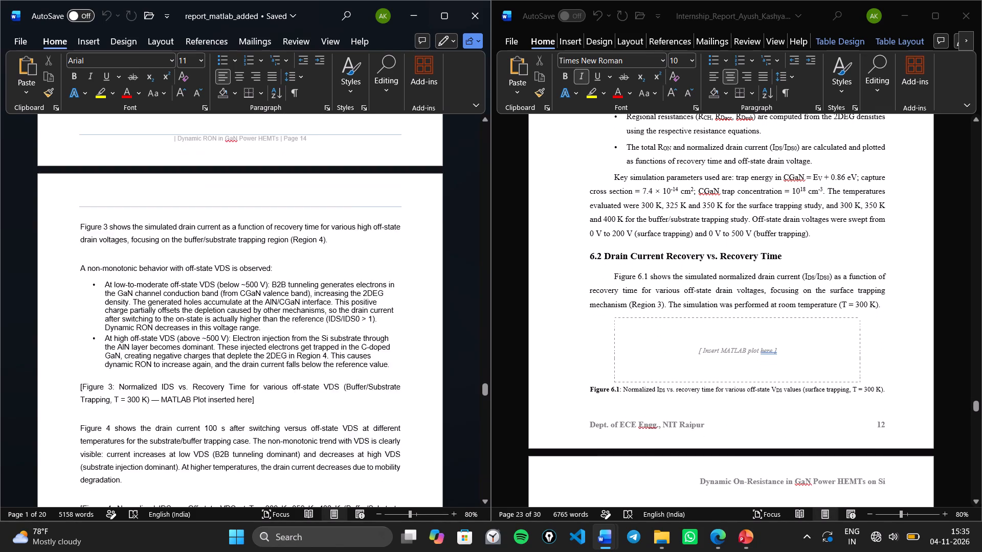
# Look through report_matlab_added from the discussion to the references and back to the device-region table for further MATLAB plots.
pyautogui.scroll(-6, 328, 276)
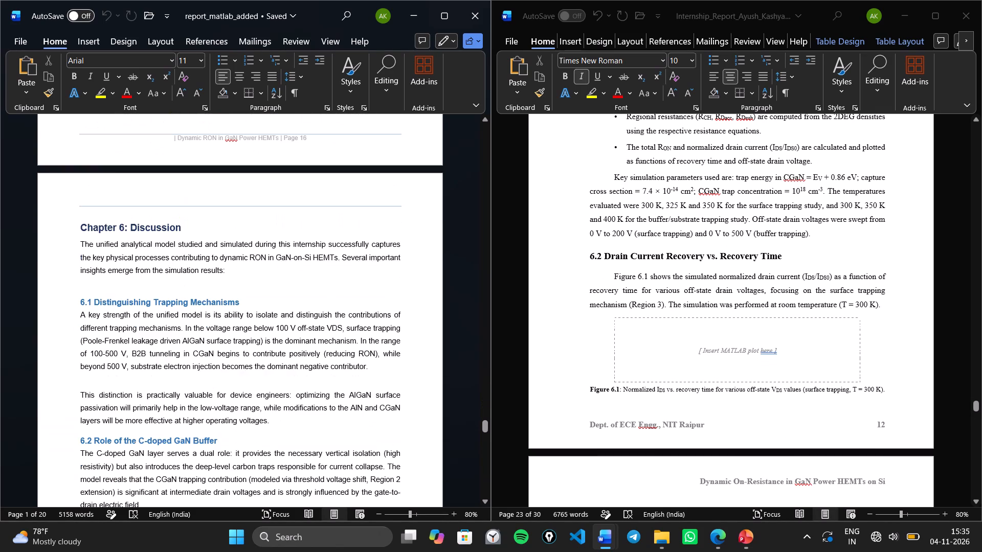
pyautogui.scroll(-7, 328, 276)
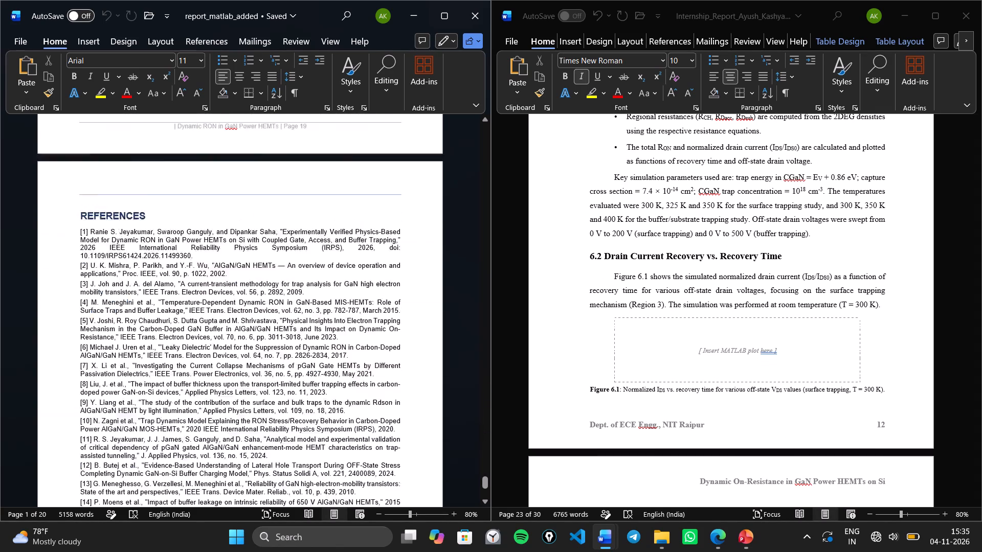
pyautogui.scroll(-2, 328, 276)
pyautogui.scroll(7, 328, 276)
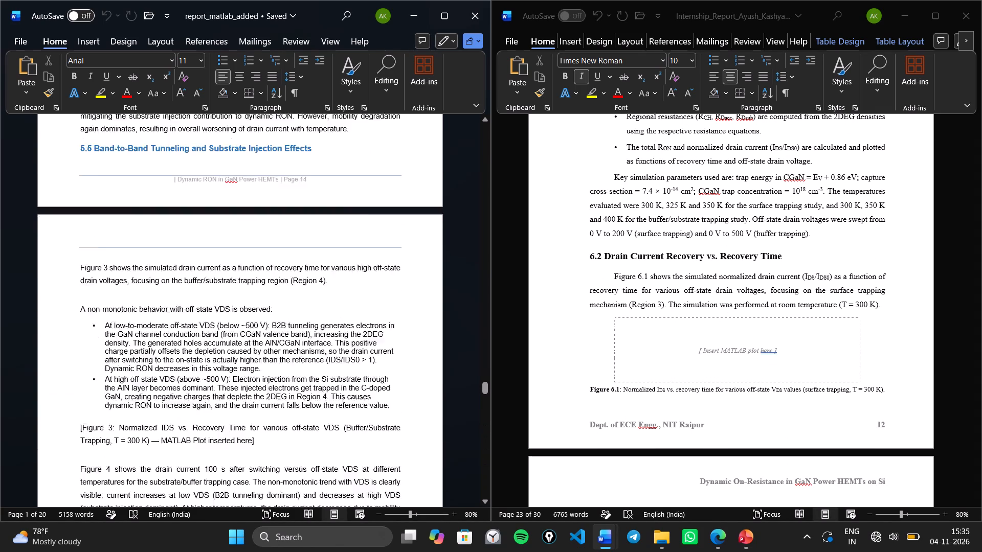
pyautogui.scroll(11, 328, 276)
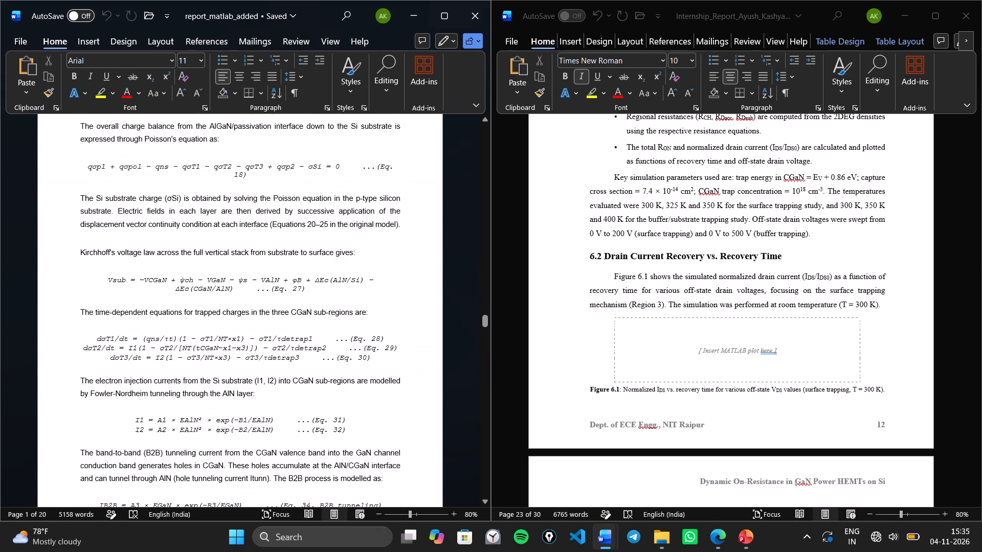
pyautogui.scroll(9, 328, 276)
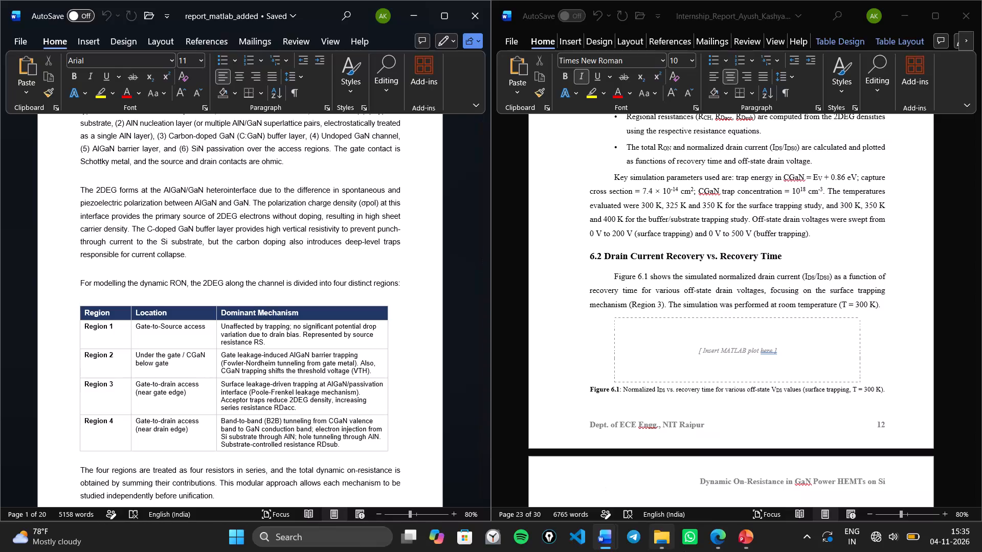
# Open figure_explanation from the Downloads folder, look through it for MATLAB plots usable in Chapter 6, and close it.
pyautogui.click(663, 542)
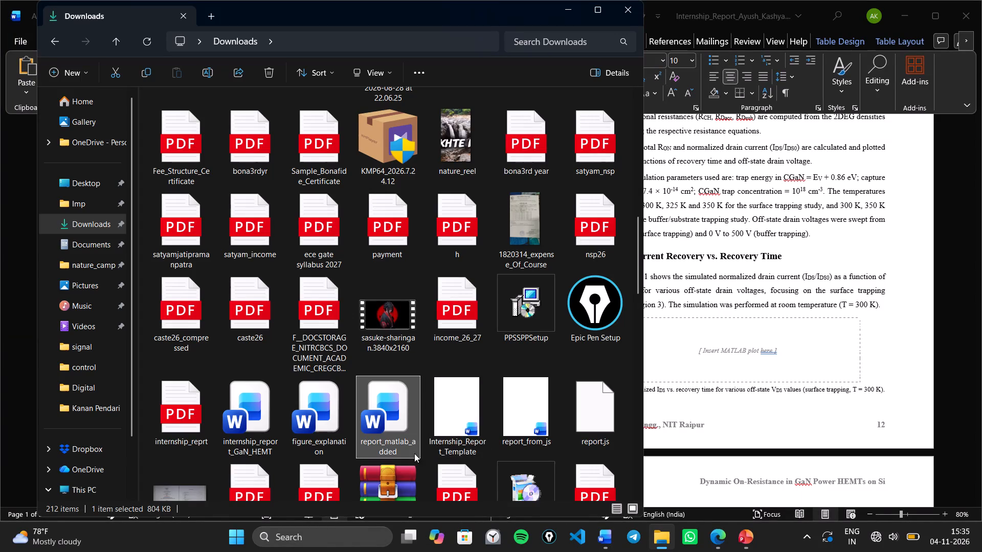
pyautogui.doubleClick(309, 395)
pyautogui.scroll(-1, 444, 323)
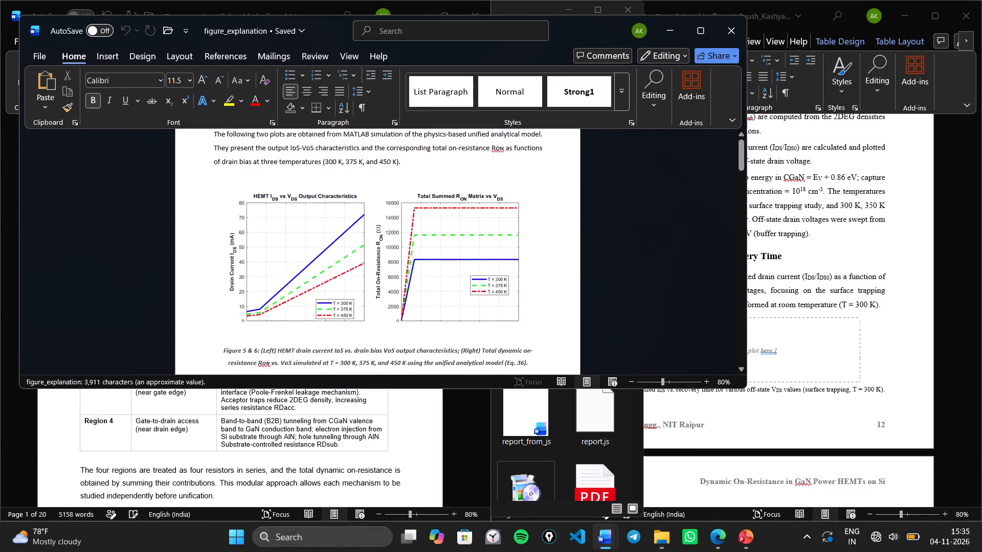
pyautogui.scroll(-10, 444, 323)
pyautogui.scroll(3, 444, 323)
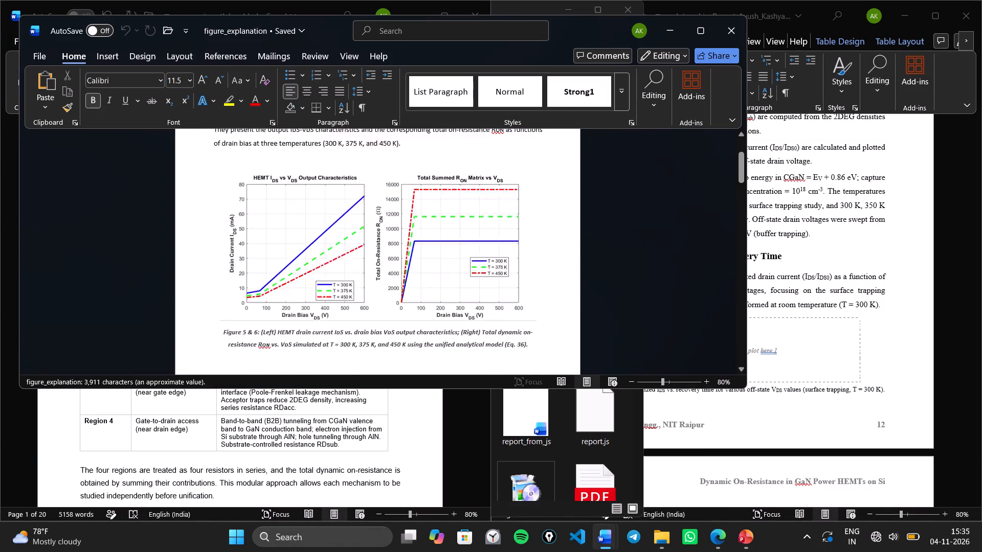
pyautogui.scroll(4, 444, 323)
pyautogui.click(492, 238)
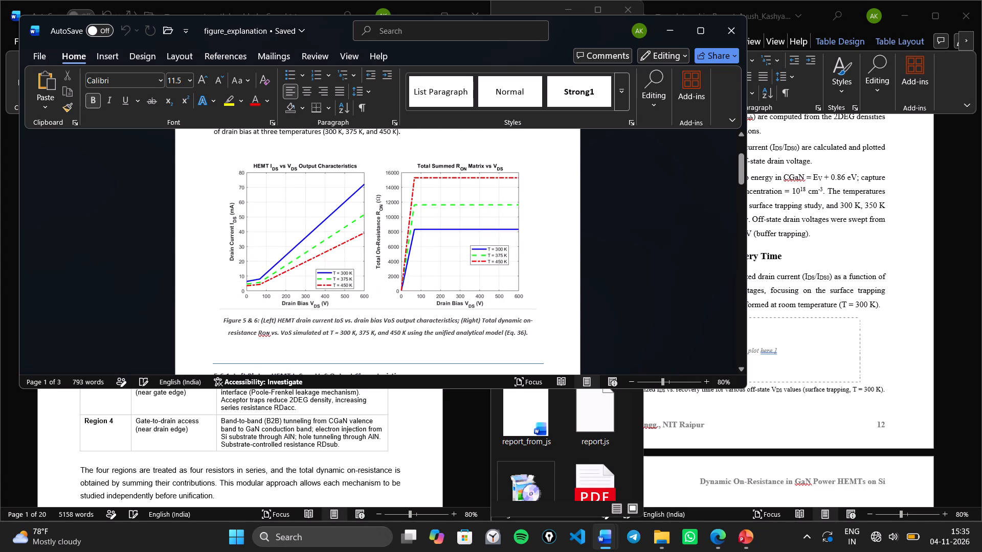
pyautogui.click(560, 242)
pyautogui.scroll(-4, 560, 242)
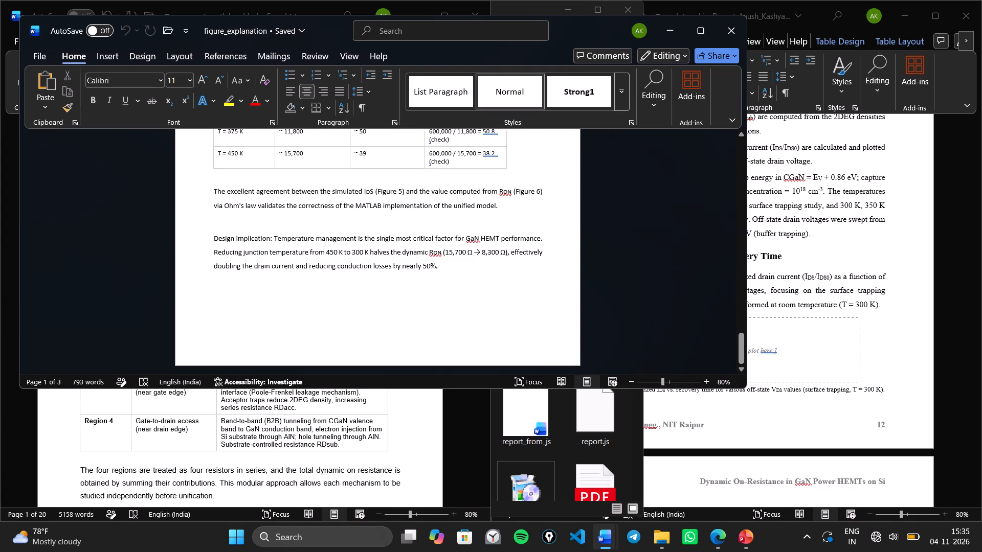
pyautogui.scroll(-1, 560, 242)
pyautogui.click(740, 25)
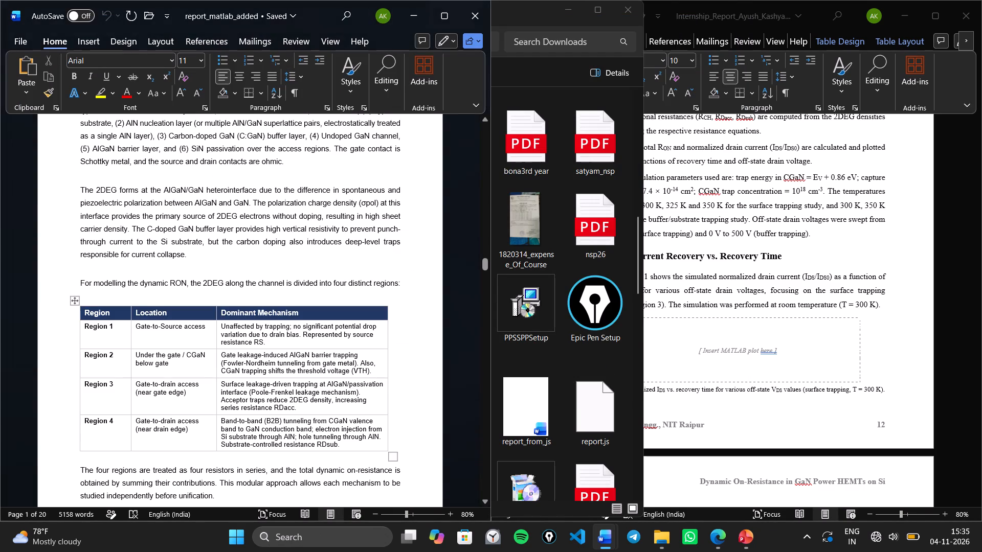
# Return to the internship report at the Figure 6.1 placeholder and maximize its window.
pyautogui.scroll(-3, 312, 329)
pyautogui.hscroll(1, 700, 423)
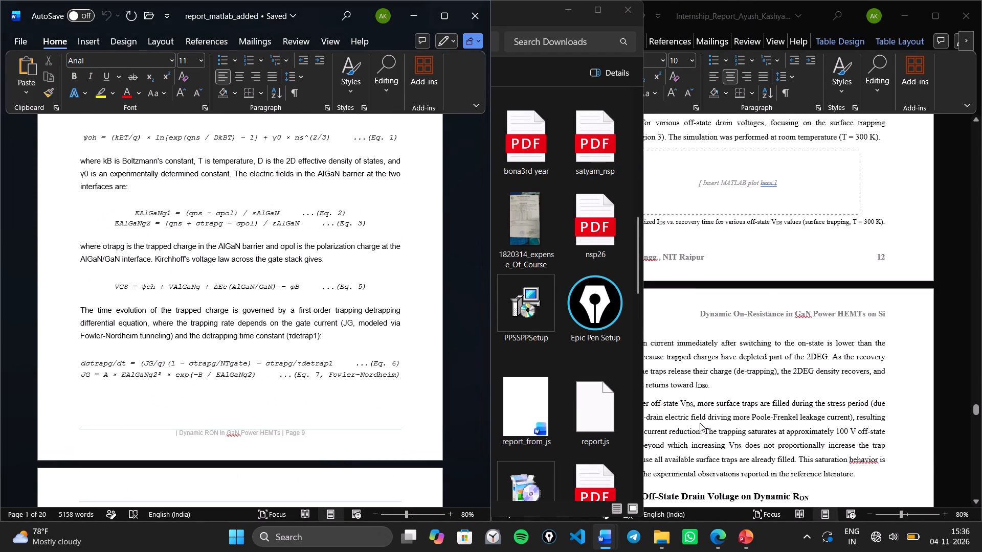
pyautogui.hscroll(1, 700, 423)
pyautogui.keyDown('ctrl'); pyautogui.scroll(-1, 700, 423); pyautogui.keyUp('ctrl')
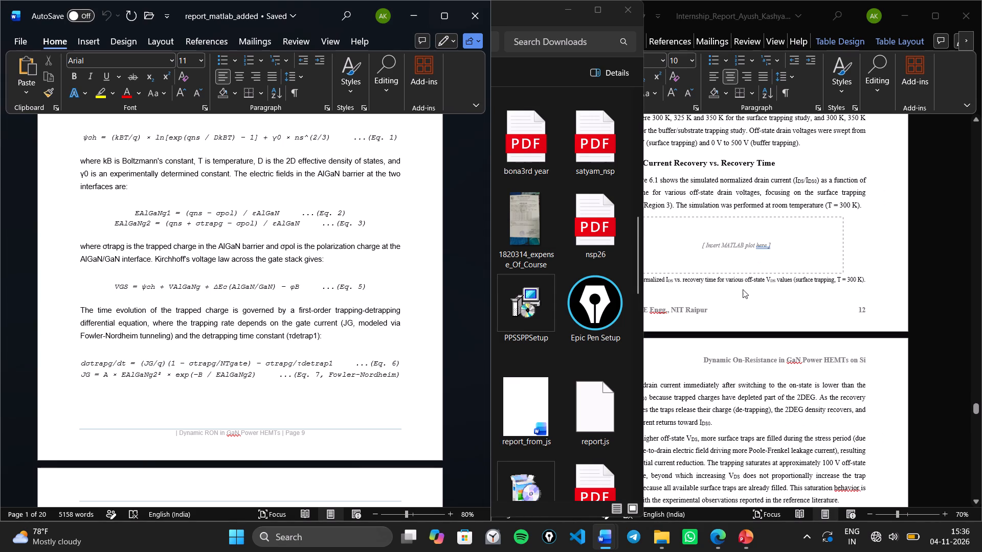
pyautogui.hscroll(1, 743, 289)
pyautogui.click(768, 11)
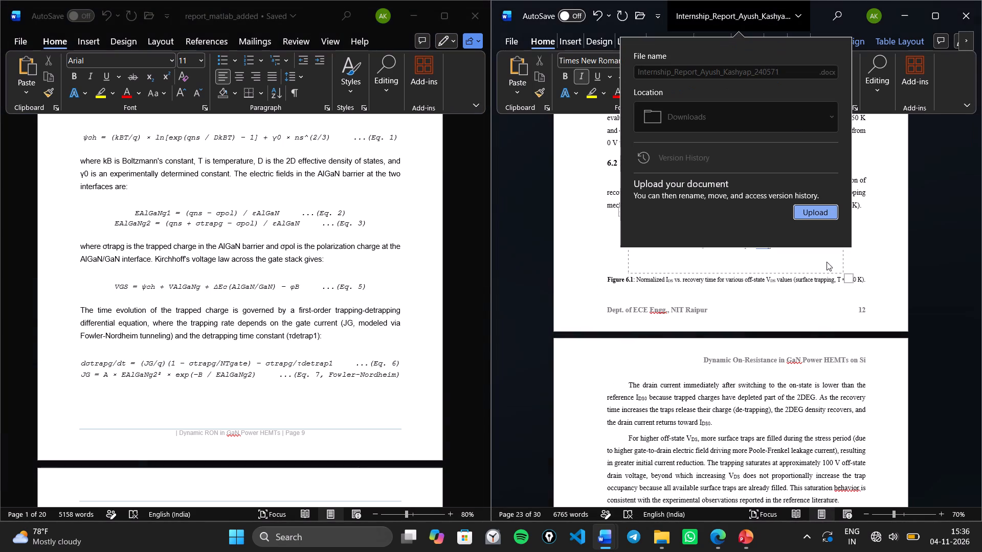
pyautogui.click(834, 259)
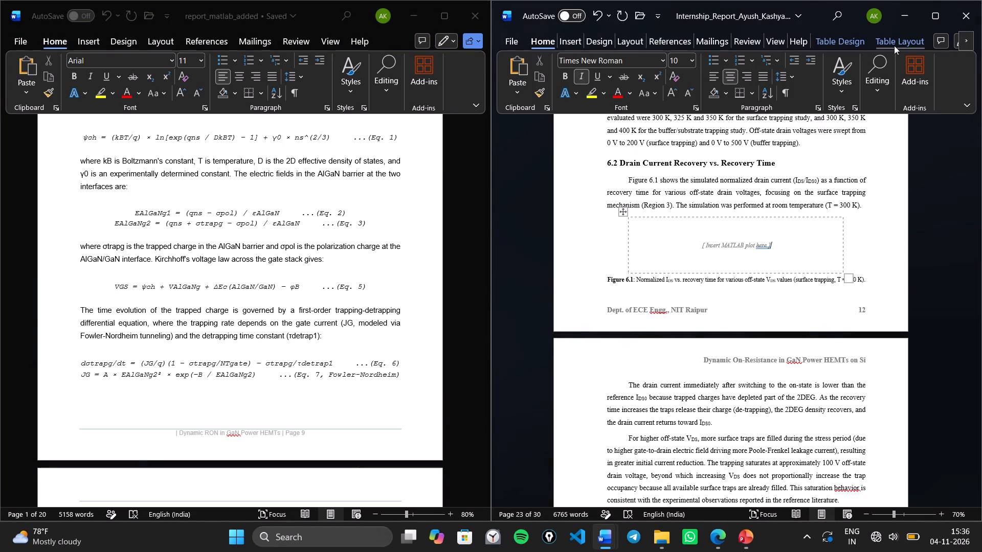
pyautogui.click(926, 23)
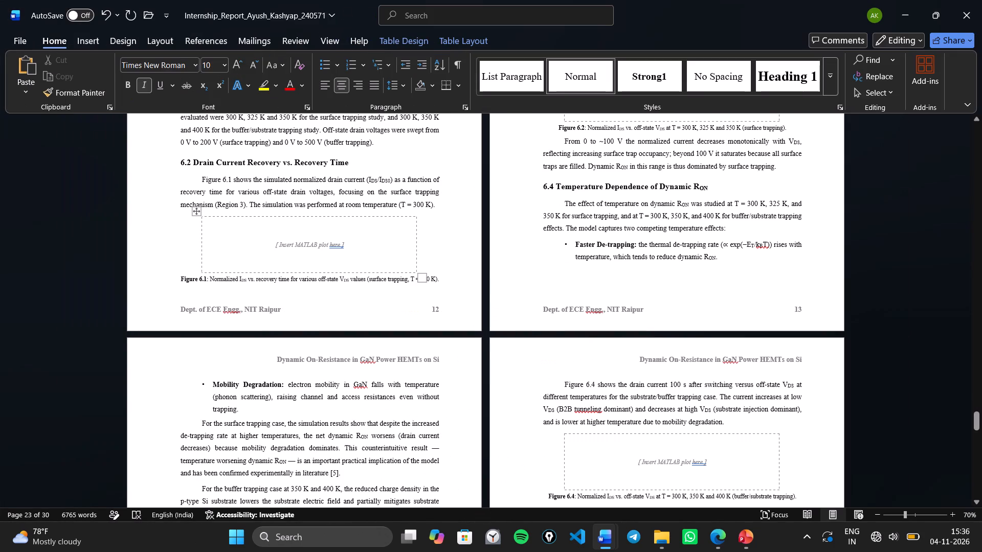
# Look back through the internship report from the Chapter 6 placeholders to the introduction chapter.
pyautogui.keyDown('ctrl'); pyautogui.scroll(4, 445, 171); pyautogui.keyUp('ctrl')
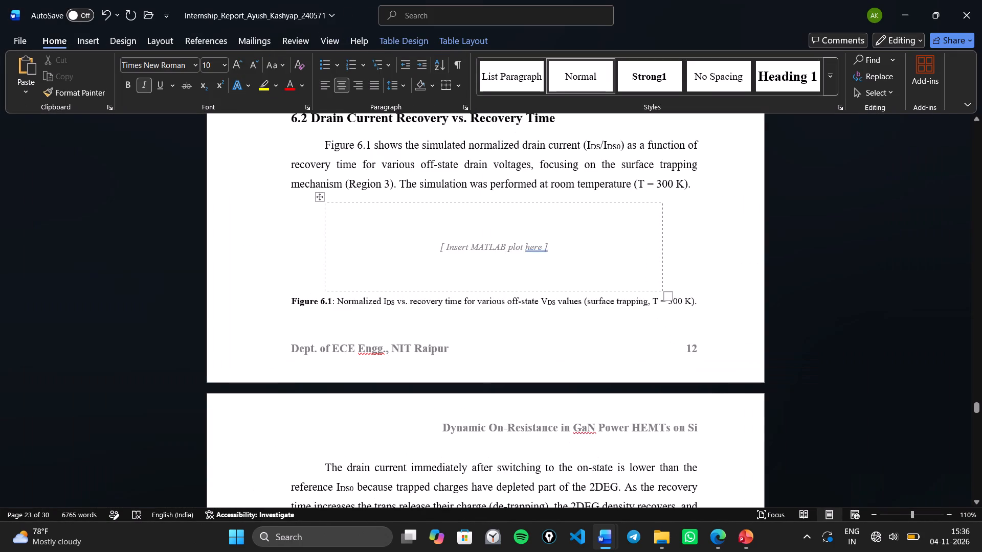
pyautogui.scroll(2, 445, 171)
pyautogui.keyDown('ctrl'); pyautogui.scroll(-2, 445, 171); pyautogui.keyUp('ctrl')
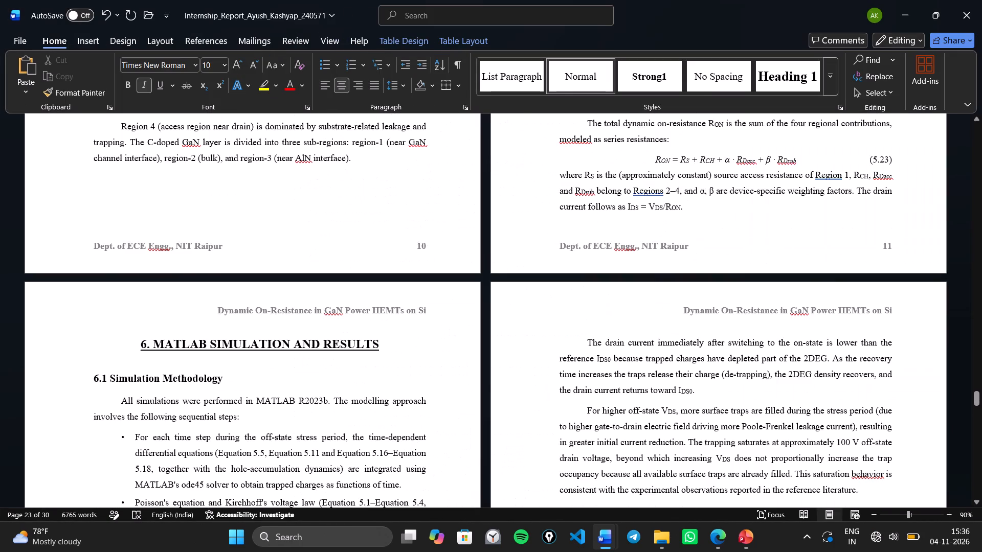
pyautogui.keyDown('ctrl'); pyautogui.scroll(-2, 445, 171); pyautogui.keyUp('ctrl')
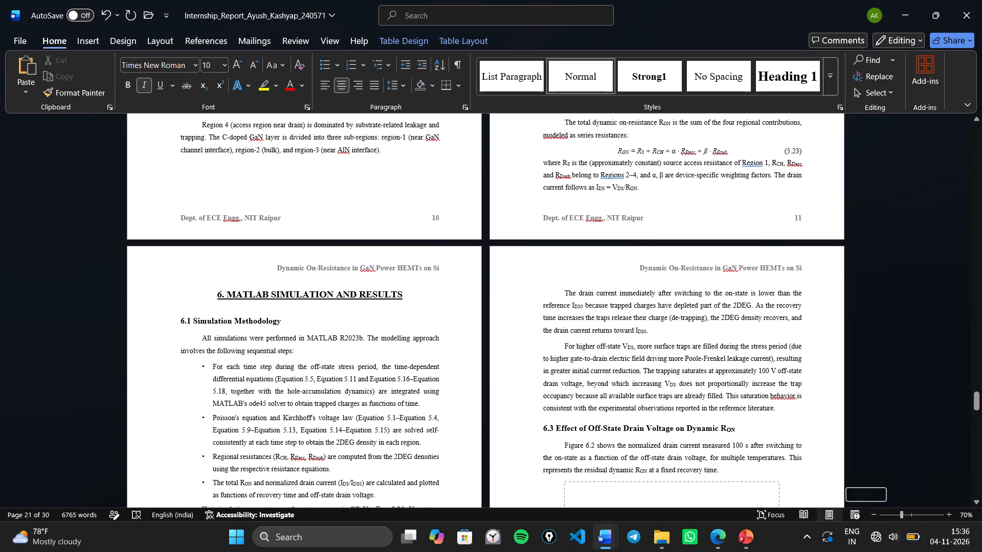
pyautogui.keyDown('ctrl'); pyautogui.scroll(-2, 785, 281); pyautogui.keyUp('ctrl')
pyautogui.scroll(1, 522, 294)
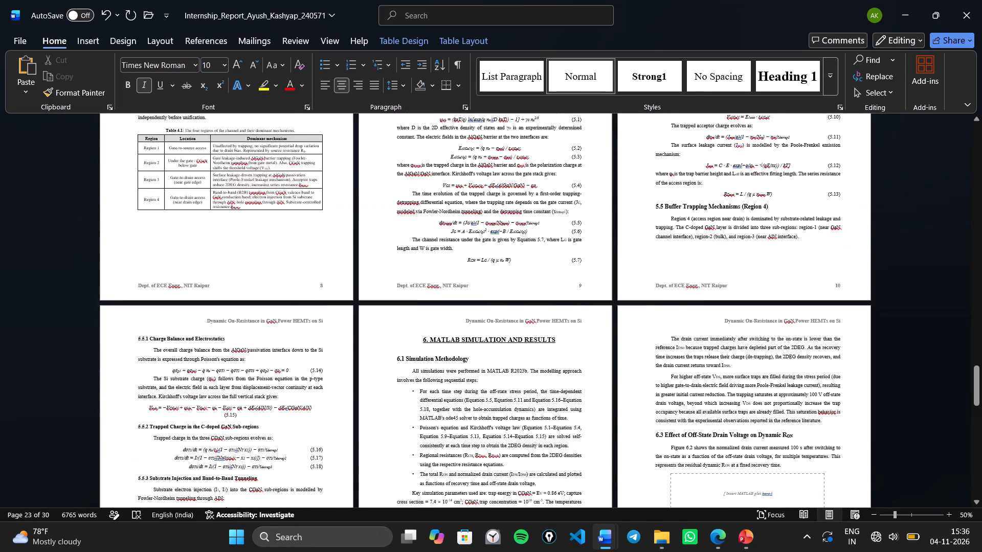
pyautogui.scroll(9, 522, 294)
pyautogui.keyDown('ctrl'); pyautogui.scroll(2, 522, 294); pyautogui.keyUp('ctrl')
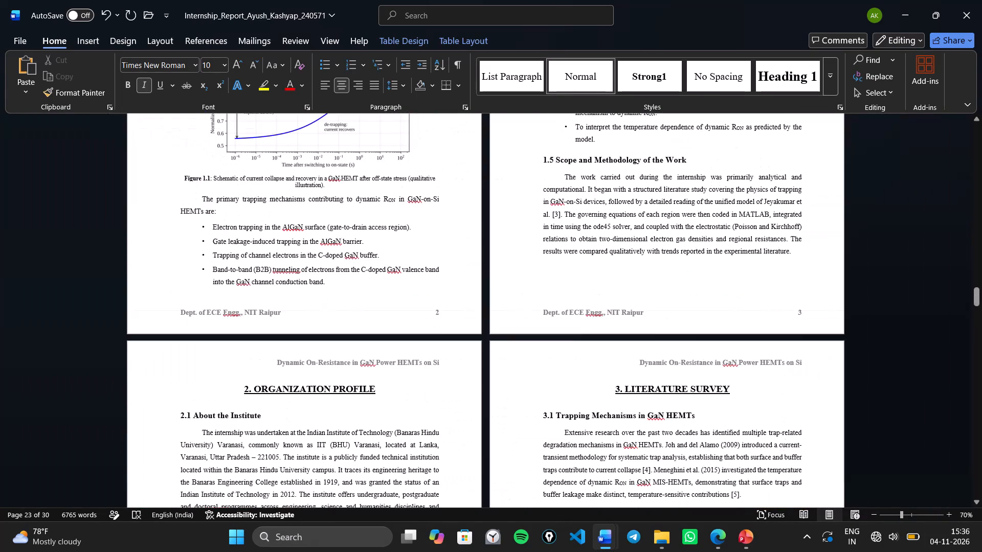
# Review Sections 1.2 and 1.3 of the internship report, including Figure 1.1 on current collapse and recovery.
pyautogui.keyDown('ctrl'); pyautogui.scroll(3, 522, 294); pyautogui.keyUp('ctrl')
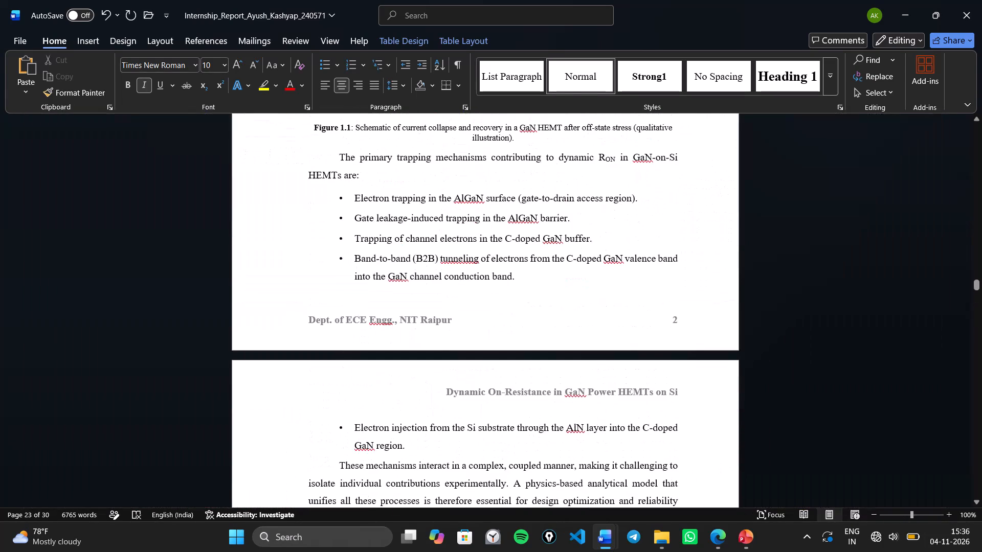
pyautogui.keyDown('ctrl'); pyautogui.scroll(-1, 522, 294); pyautogui.keyUp('ctrl')
pyautogui.keyDown('ctrl'); pyautogui.scroll(2, 522, 294); pyautogui.keyUp('ctrl')
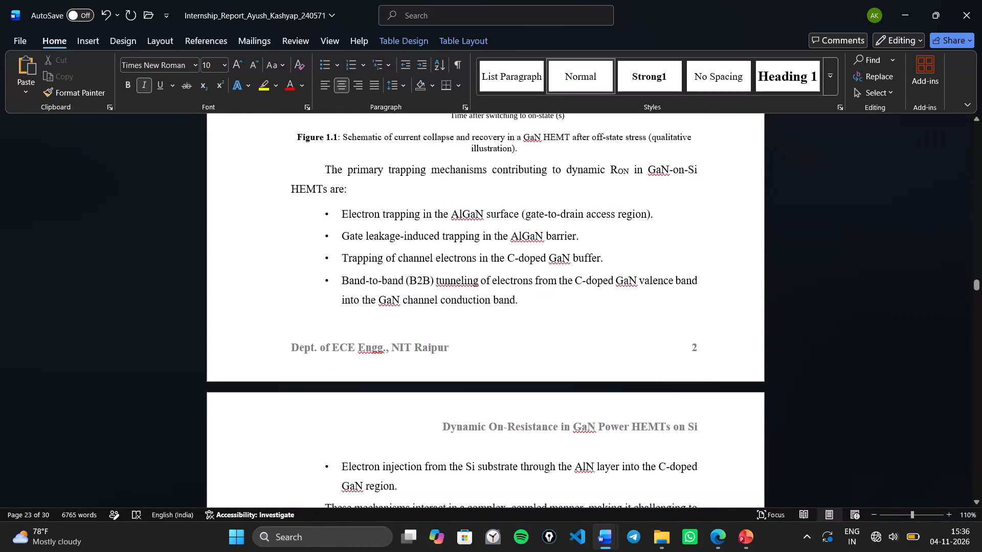
pyautogui.scroll(3, 462, 261)
pyautogui.scroll(-1, 462, 261)
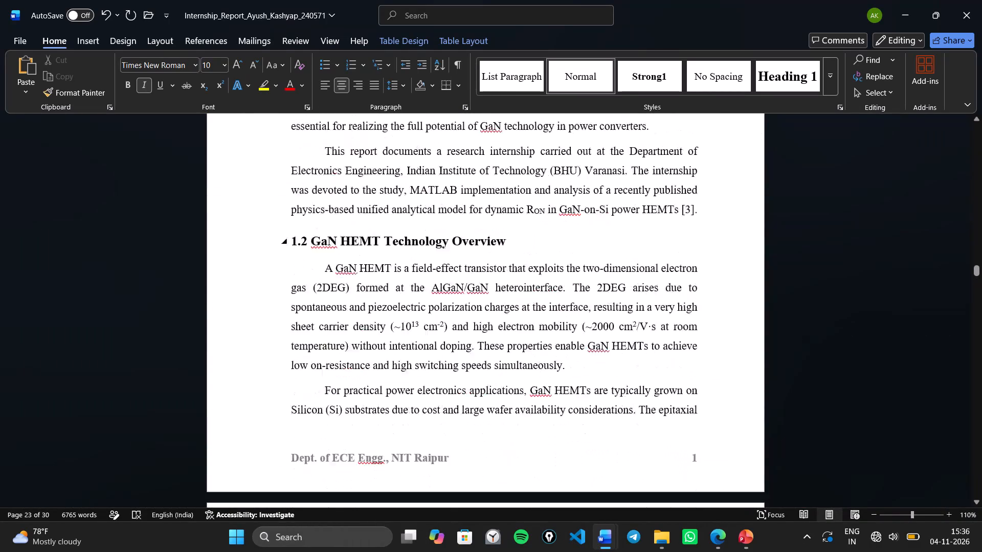
pyautogui.scroll(-1, 462, 261)
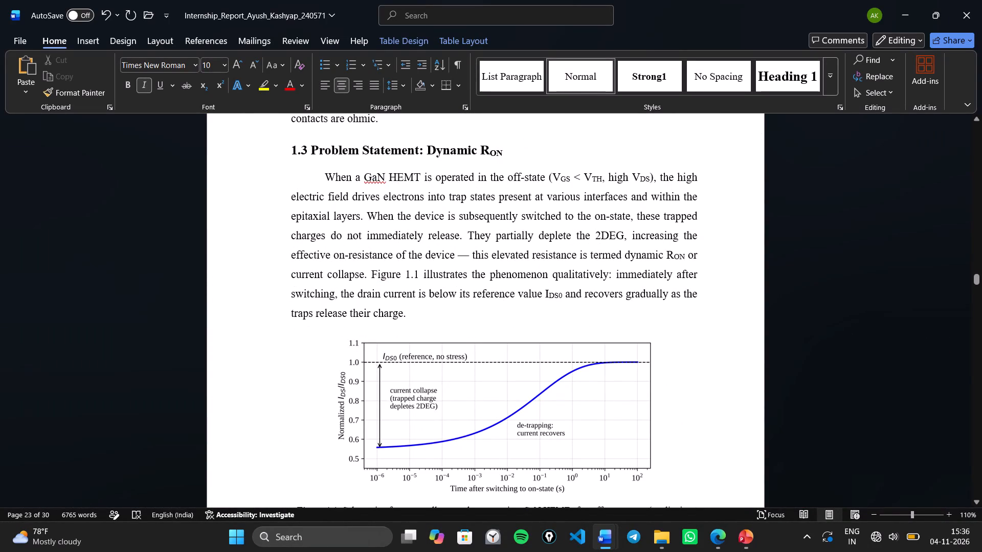
pyautogui.scroll(2, 416, 328)
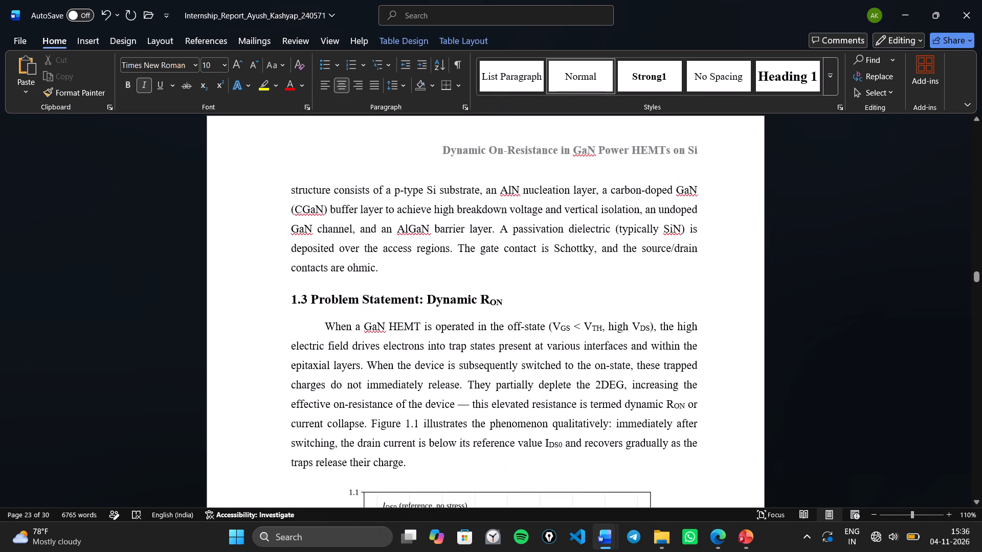
pyautogui.scroll(2, 416, 328)
pyautogui.scroll(-1, 416, 328)
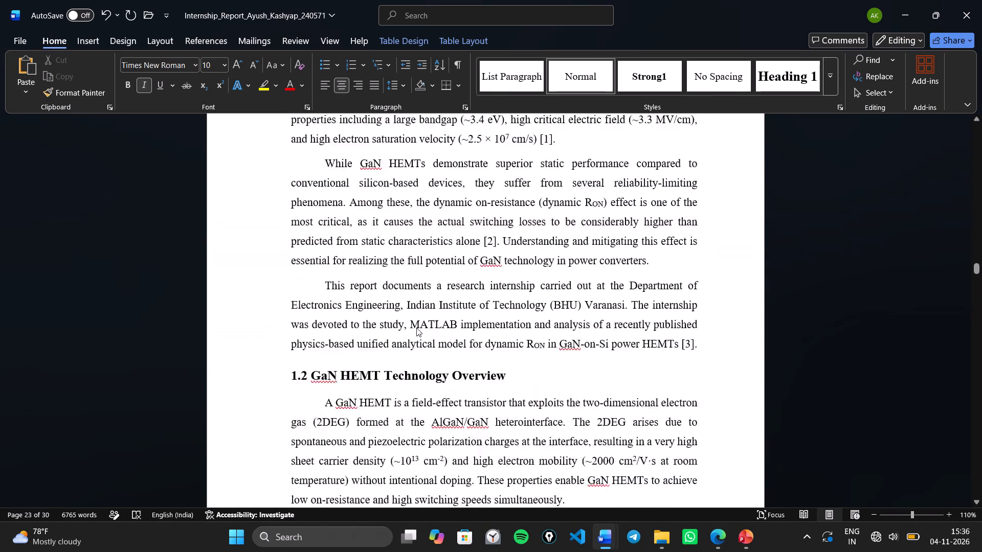
pyautogui.scroll(-2, 416, 328)
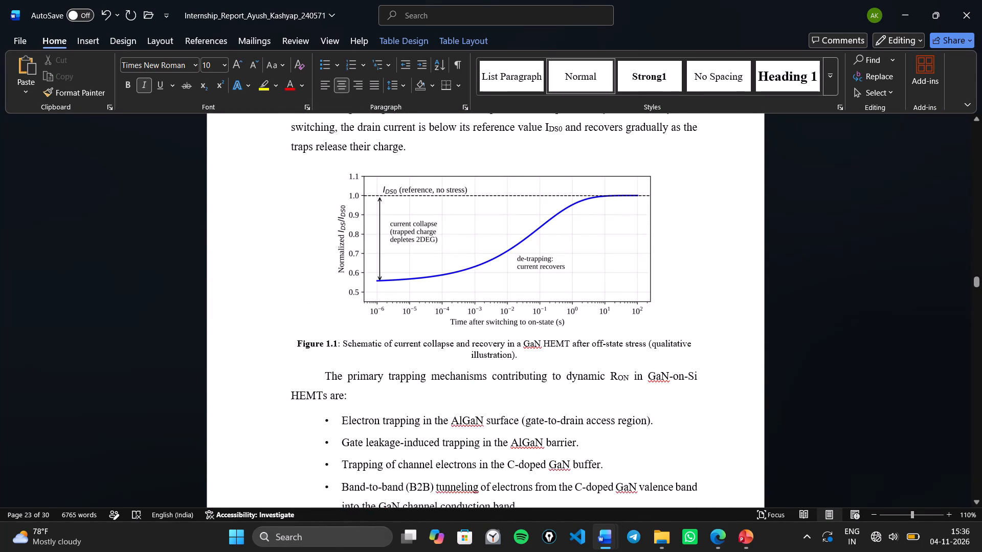
# Read through the internship report from Section 1.4 to the start of Chapter 6, MATLAB Simulation and Results.
pyautogui.scroll(-1, 416, 328)
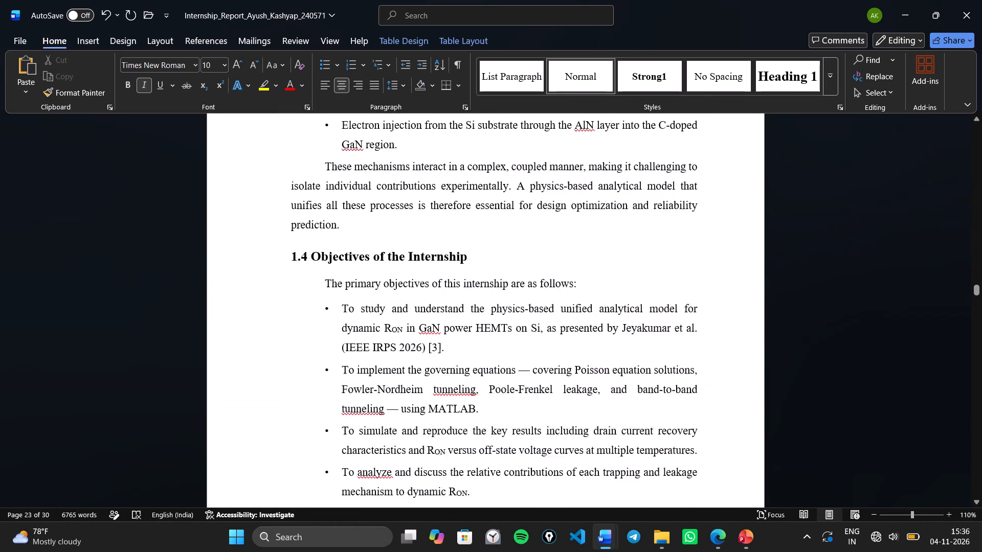
pyautogui.scroll(-3, 416, 328)
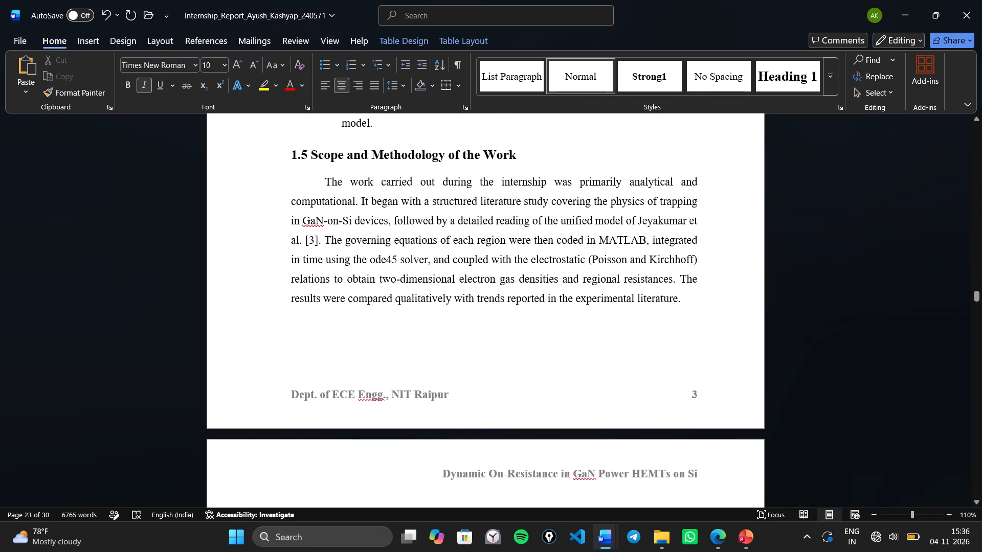
pyautogui.scroll(-6, 416, 328)
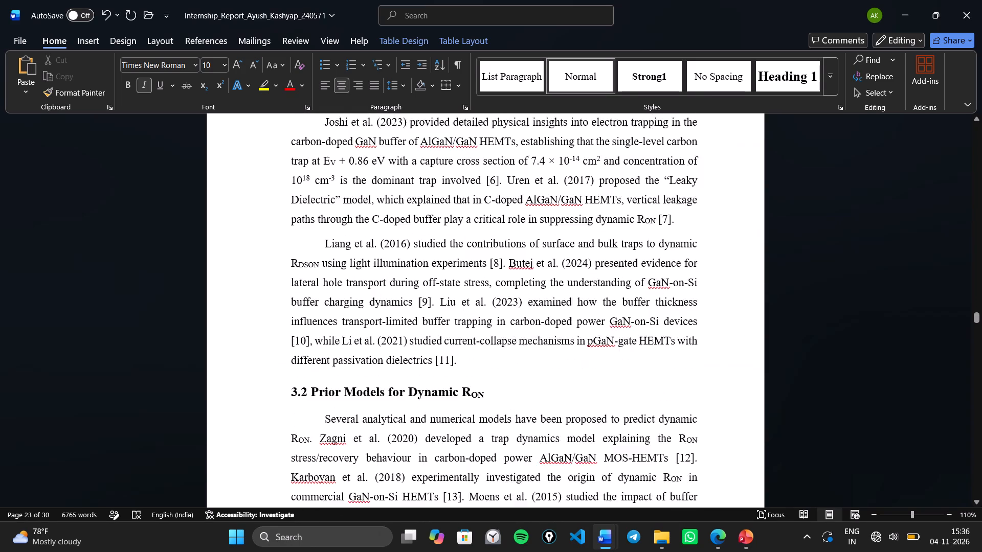
pyautogui.scroll(-4, 416, 328)
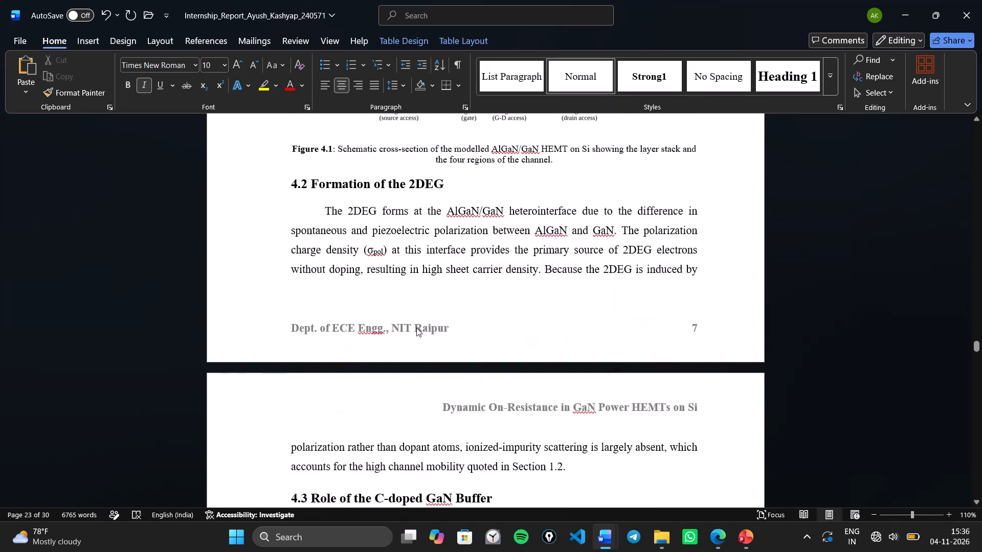
pyautogui.scroll(-4, 416, 328)
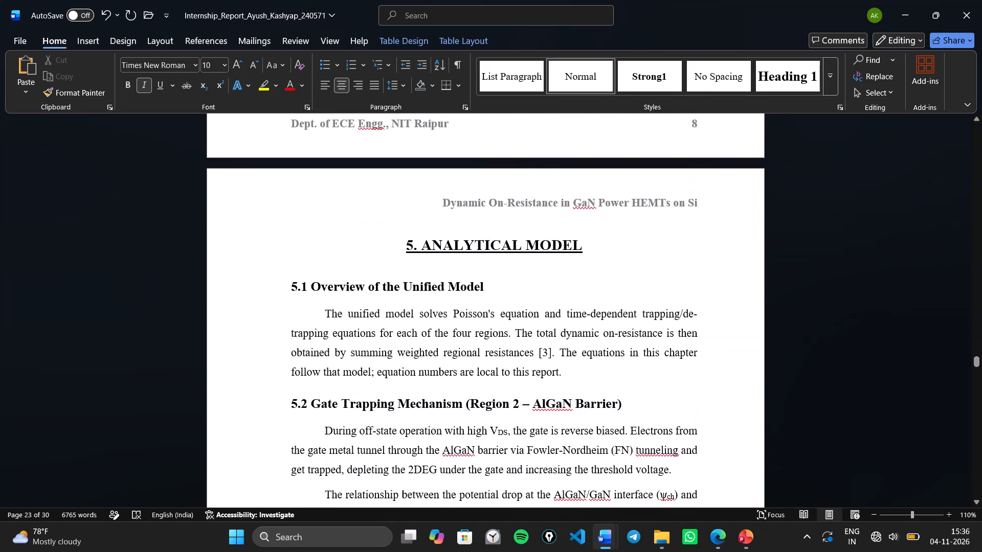
pyautogui.scroll(-3, 416, 328)
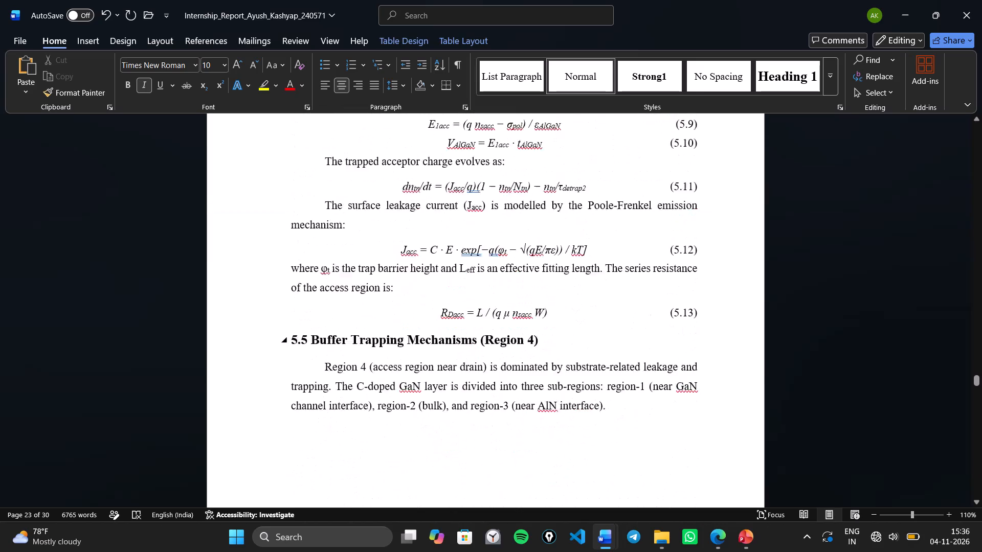
pyautogui.scroll(-3, 416, 328)
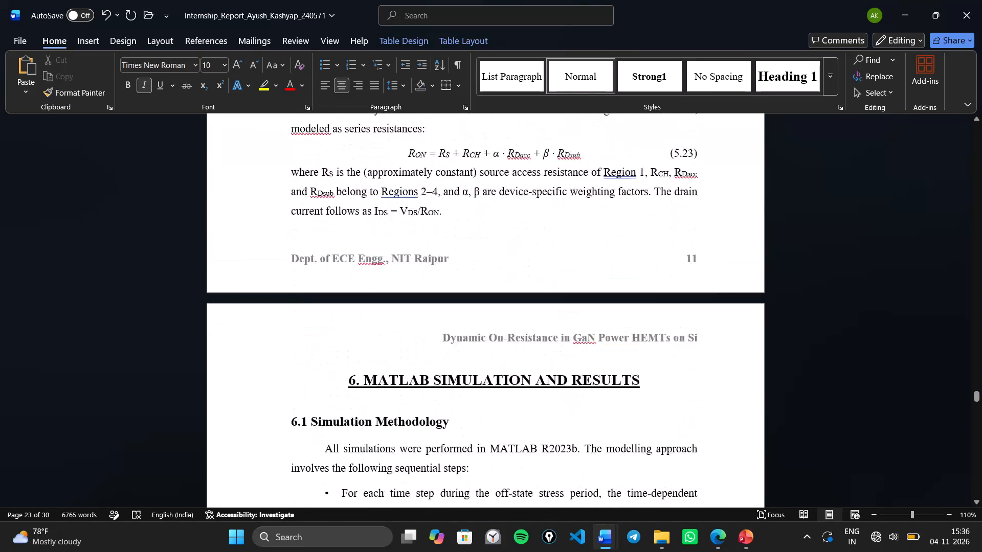
pyautogui.scroll(-2, 416, 328)
pyautogui.keyDown('ctrl'); pyautogui.scroll(-3, 416, 328); pyautogui.keyUp('ctrl')
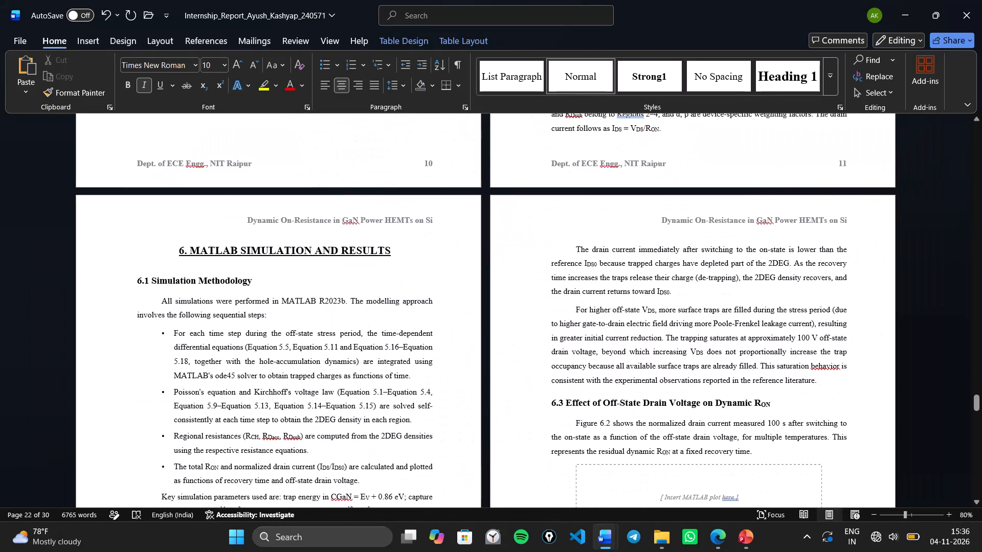
# Delete the running header text "Dynamic On-Resistance in GaN Power HEMTs on Si" from the Section 3 pages.
pyautogui.click(382, 220)
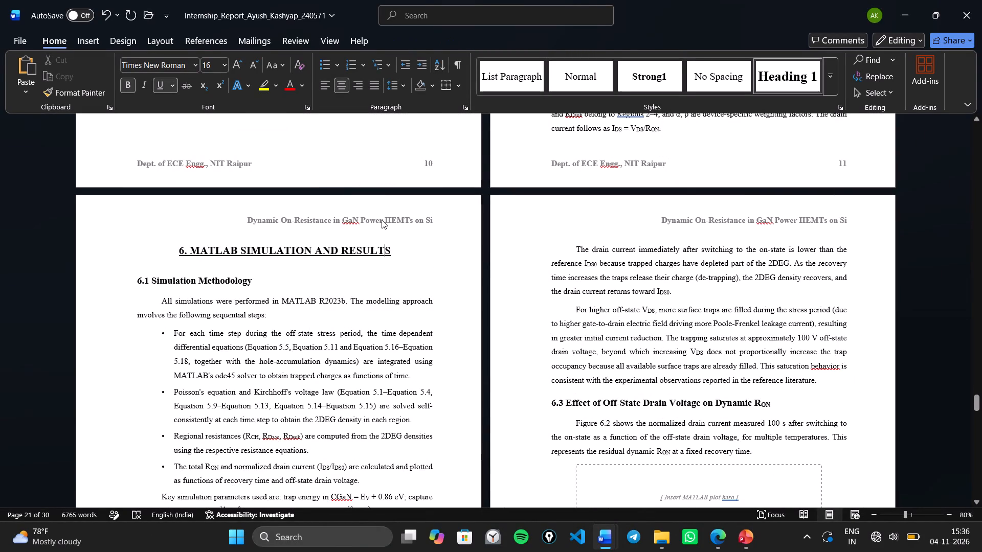
pyautogui.doubleClick(382, 220)
pyautogui.click(382, 220)
pyautogui.rightClick(382, 220)
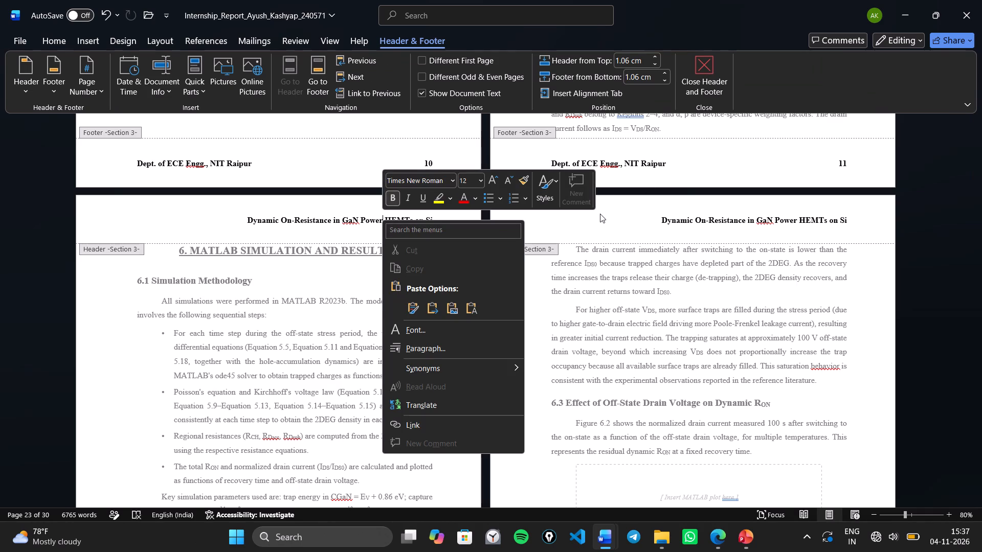
pyautogui.click(292, 209)
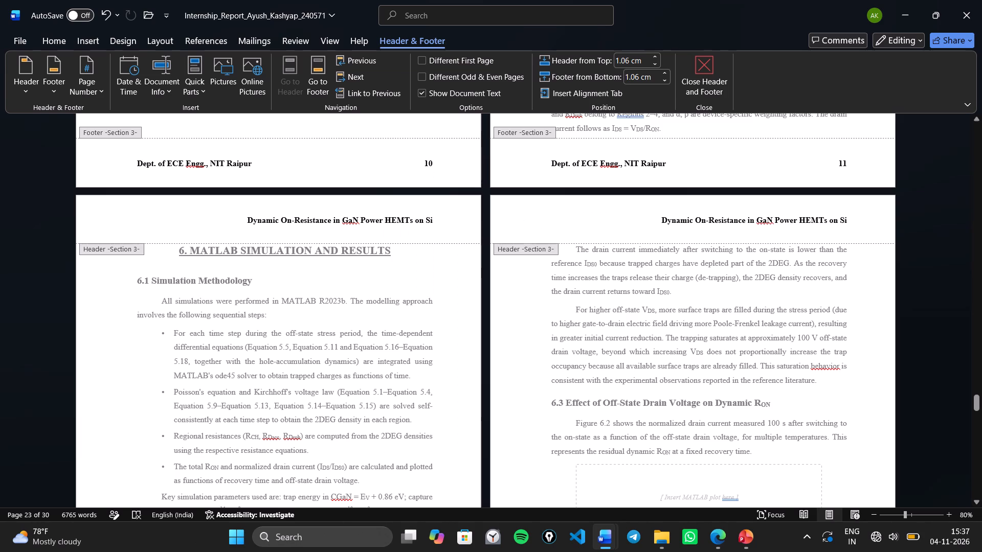
pyautogui.press('BackSpace')
pyautogui.press('Delete')
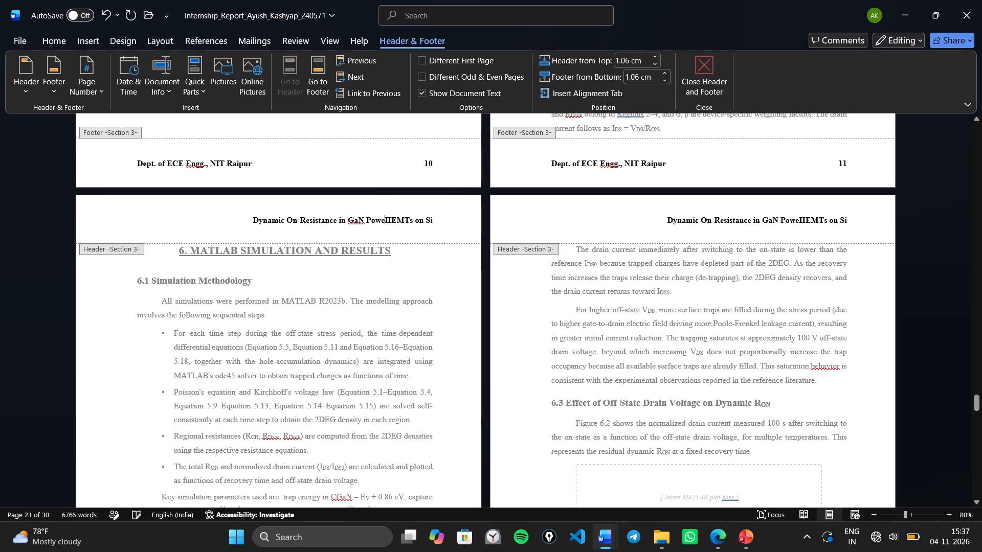
pyautogui.moveTo(232, 224); pyautogui.dragTo(435, 220)
pyautogui.press('BackSpace')
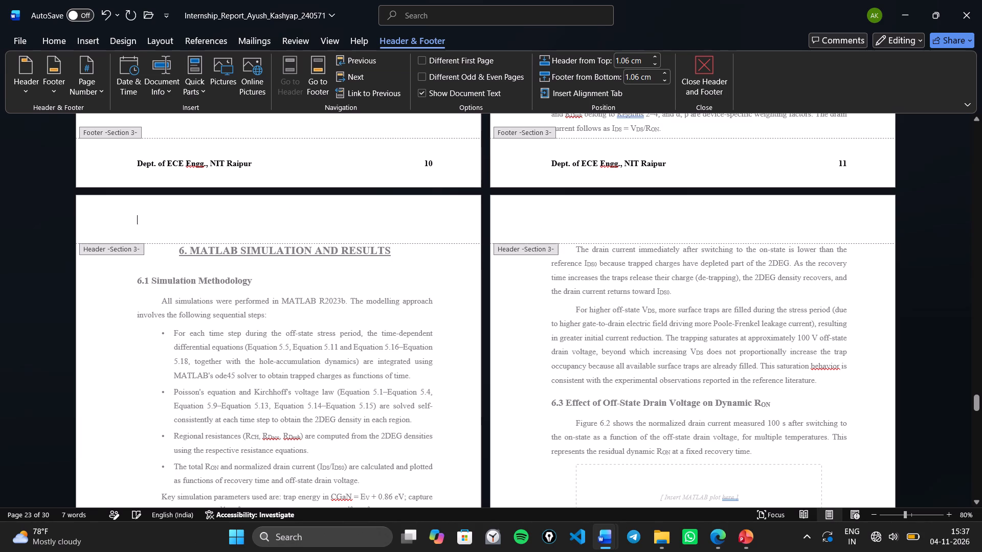
# Check the page headers and footers across the whole internship report in a multi-page overview.
pyautogui.scroll(1, 562, 232)
pyautogui.keyDown('ctrl'); pyautogui.scroll(-2, 562, 232); pyautogui.keyUp('ctrl')
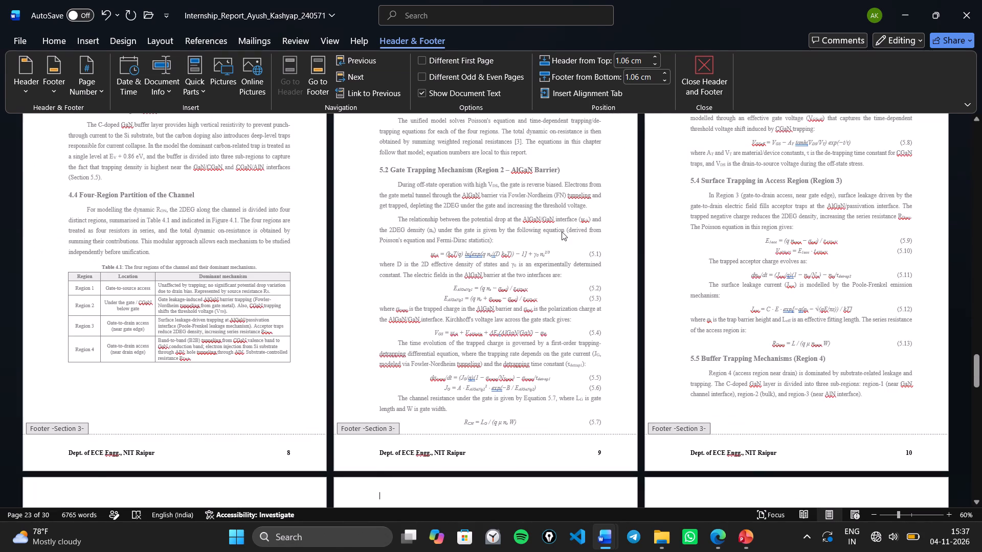
pyautogui.keyDown('ctrl'); pyautogui.scroll(-3, 562, 232); pyautogui.keyUp('ctrl')
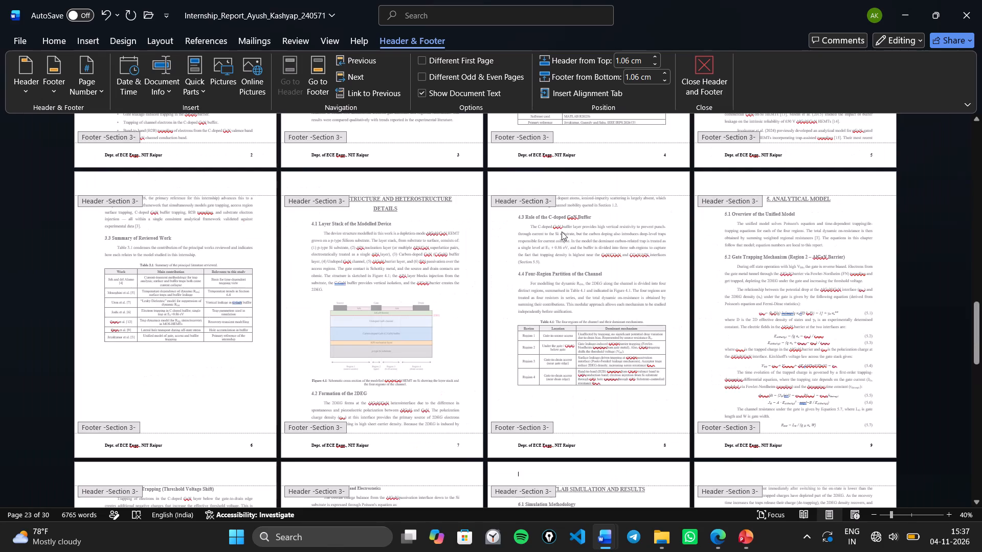
pyautogui.keyDown('ctrl'); pyautogui.scroll(-4, 562, 232); pyautogui.keyUp('ctrl')
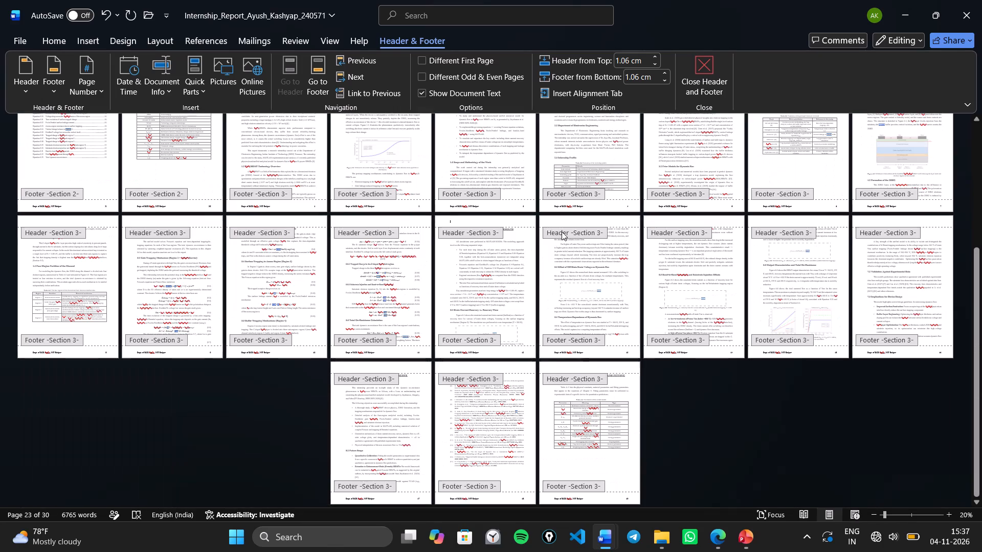
pyautogui.keyDown('ctrl'); pyautogui.scroll(-1, 678, 344); pyautogui.keyUp('ctrl')
pyautogui.click(701, 398)
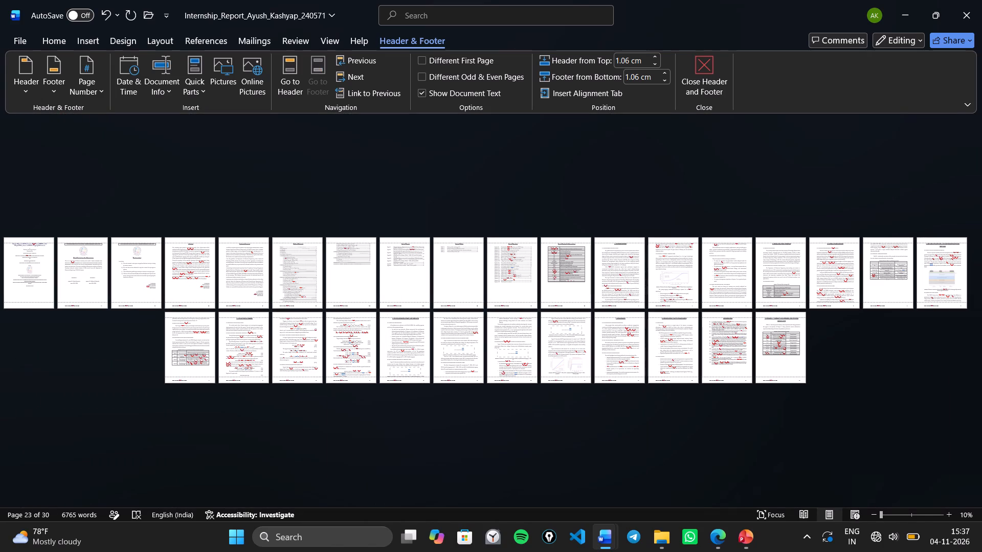
# Leave header and footer editing and return to the body text of Section 1.5, Scope and Methodology of the Work.
pyautogui.keyDown('ctrl'); pyautogui.scroll(3, 555, 312); pyautogui.keyUp('ctrl')
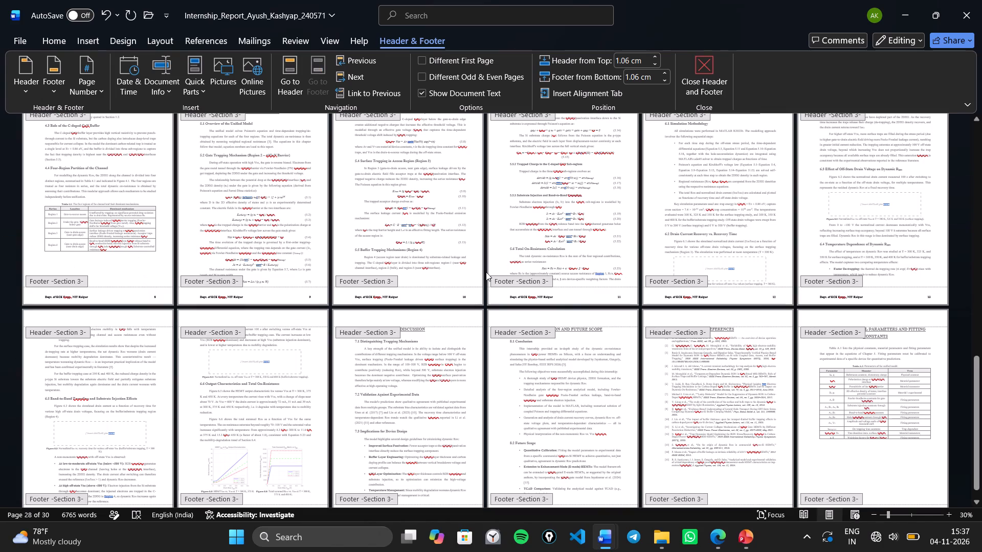
pyautogui.scroll(2, 486, 272)
pyautogui.hotkey('ctrl', '=')
pyautogui.hotkey('ctrl', '=')
pyautogui.hotkey('ctrl', '=')
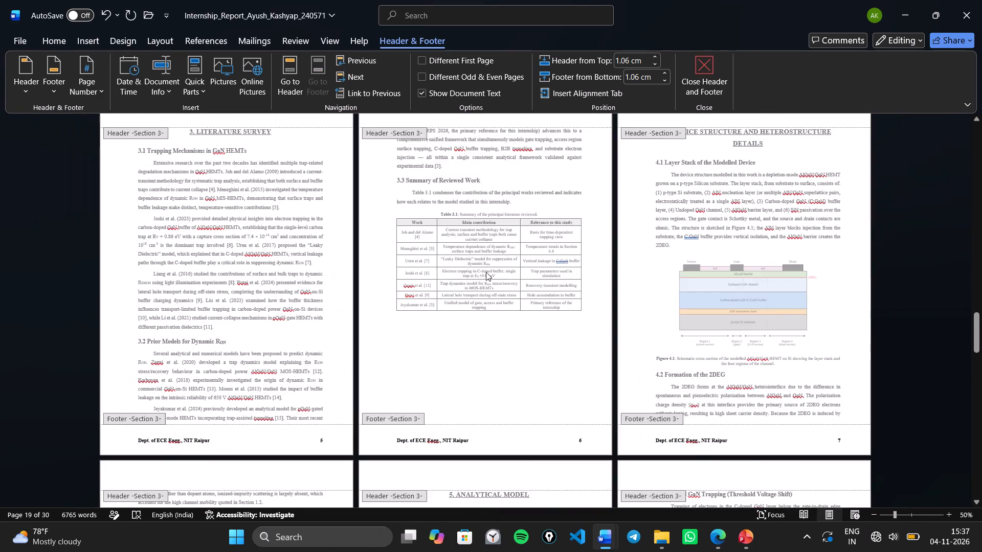
pyautogui.hotkey('ctrl', '=')
pyautogui.hotkey('ctrl', '=')
pyautogui.press('=')
pyautogui.hotkey('ctrl', '=')
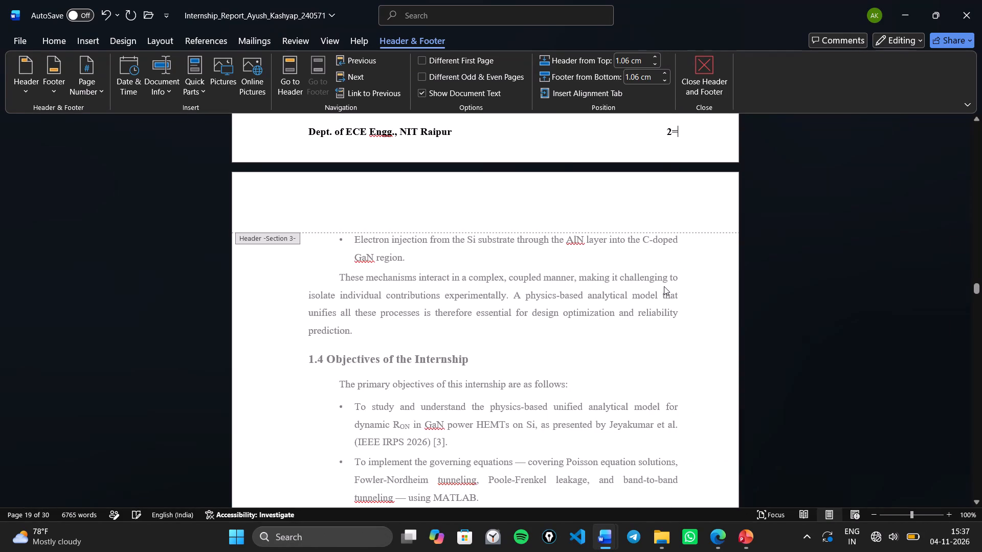
pyautogui.click(664, 286)
pyautogui.click(819, 310)
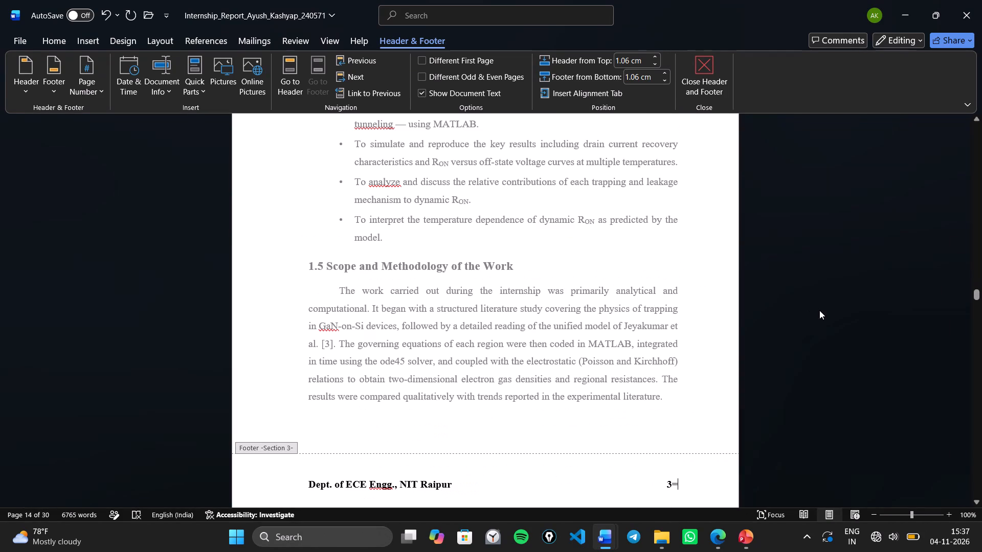
pyautogui.click(819, 310)
pyautogui.doubleClick(703, 322)
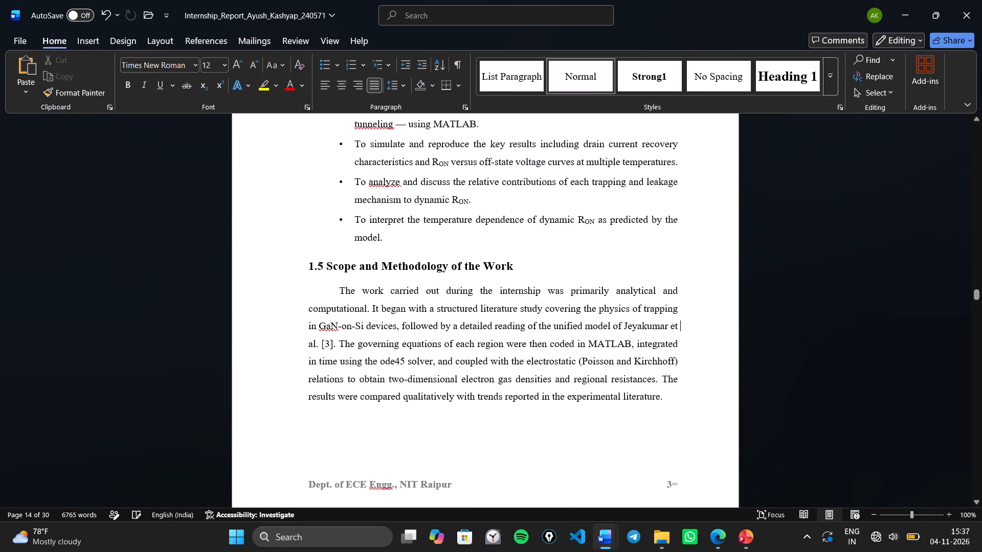
# Review the report pages from Section 1.4 through Section 6.2 and place the cursor in the Figure 6.1 plot placeholder.
pyautogui.scroll(2, 755, 214)
pyautogui.scroll(-1, 755, 214)
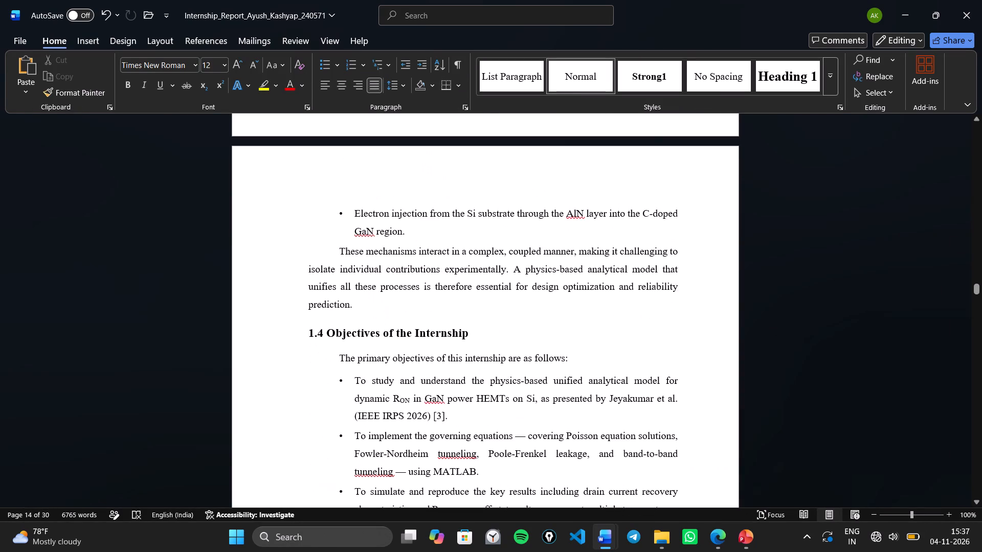
pyautogui.scroll(-5, 755, 214)
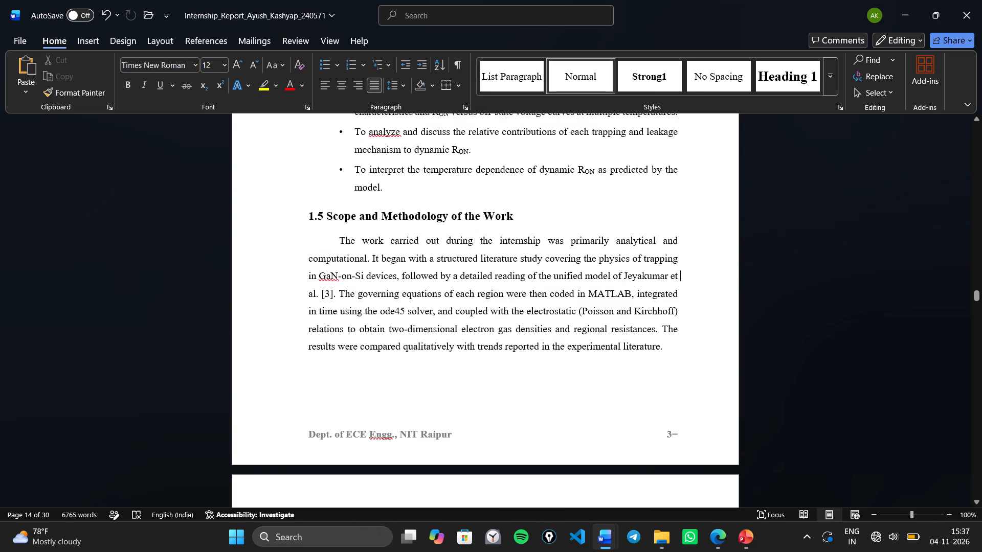
pyautogui.scroll(-5, 755, 214)
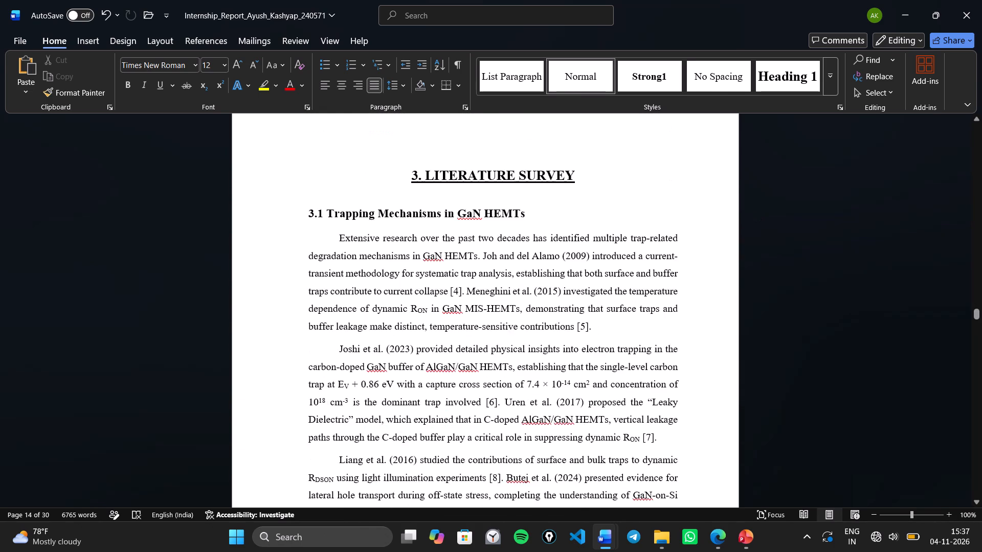
pyautogui.scroll(-5, 755, 214)
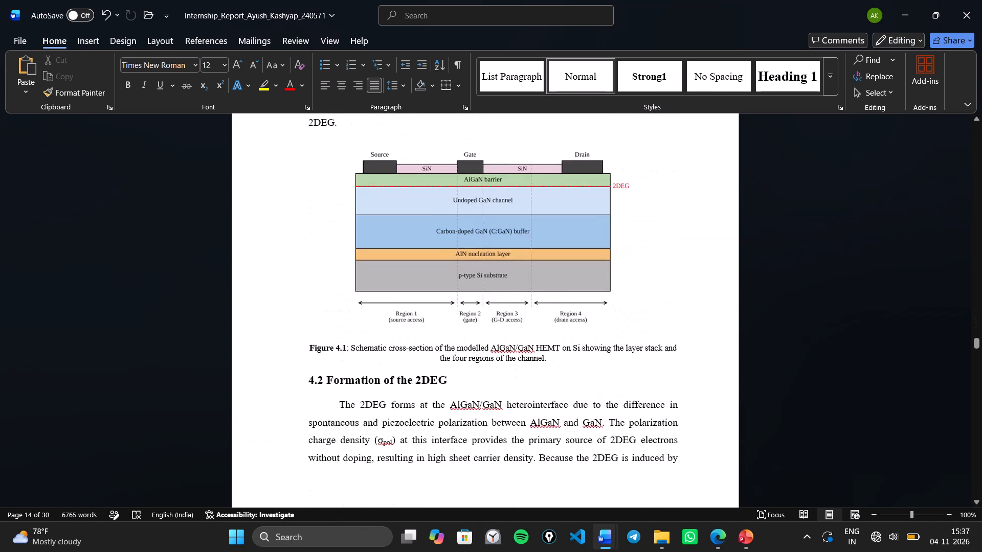
pyautogui.scroll(-5, 755, 214)
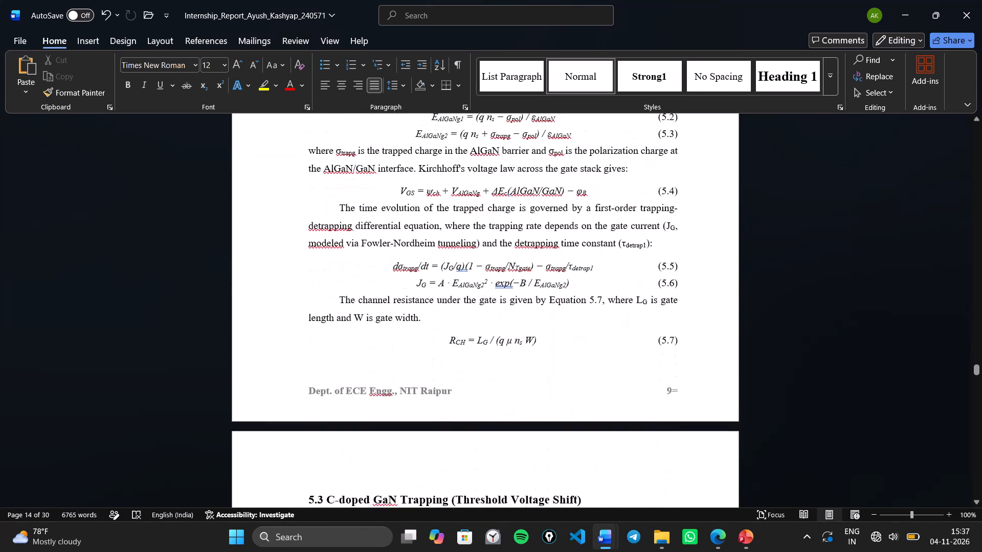
pyautogui.scroll(-4, 755, 214)
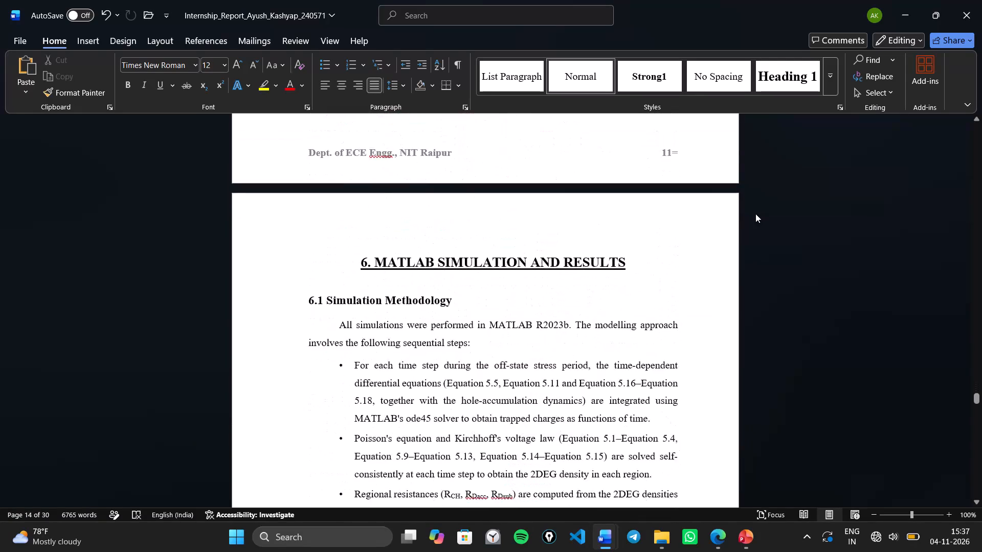
pyautogui.scroll(-2, 755, 214)
pyautogui.scroll(1, 755, 214)
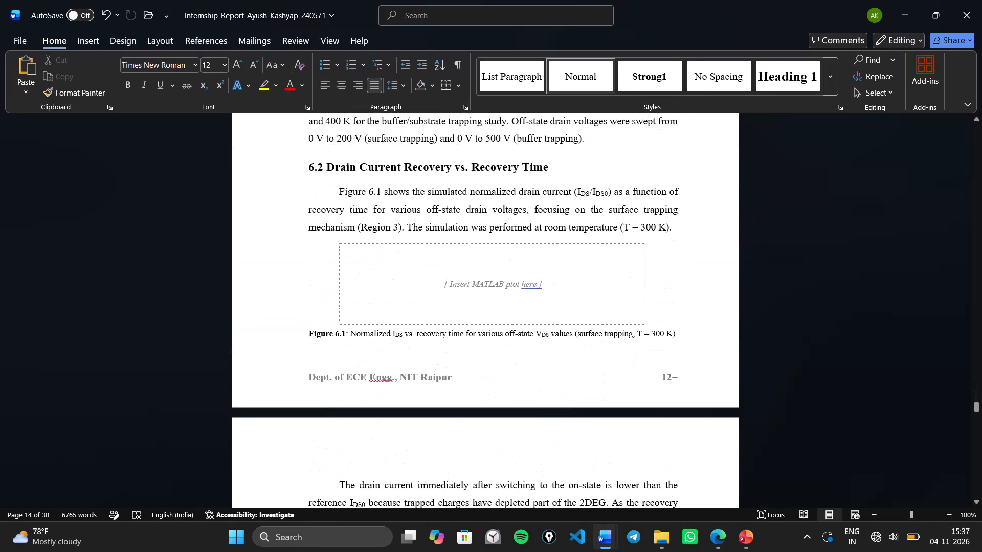
pyautogui.click(601, 284)
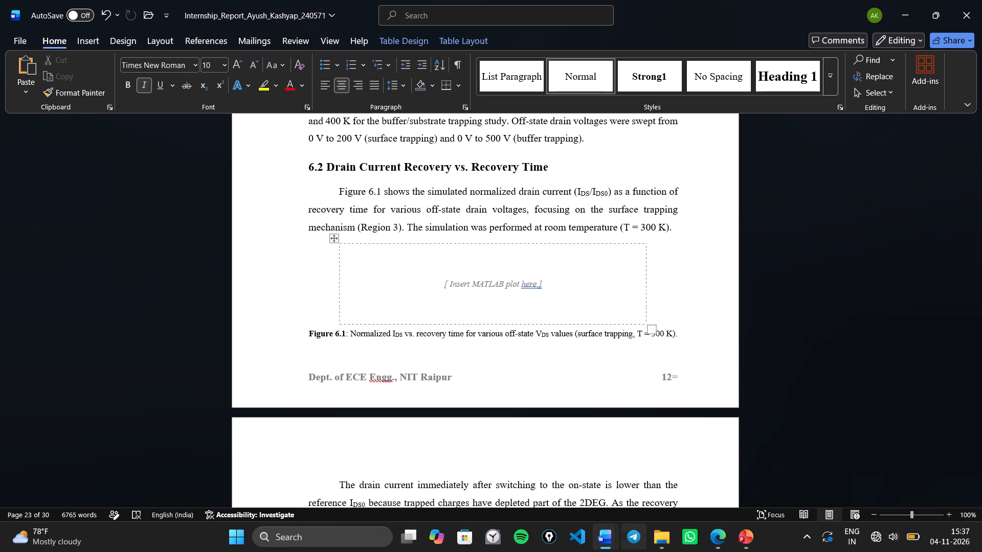
# Open the reference paper PDF "Experimentally Verified Physics-Based Model" from the Downloads folder in Edge.
pyautogui.click(656, 534)
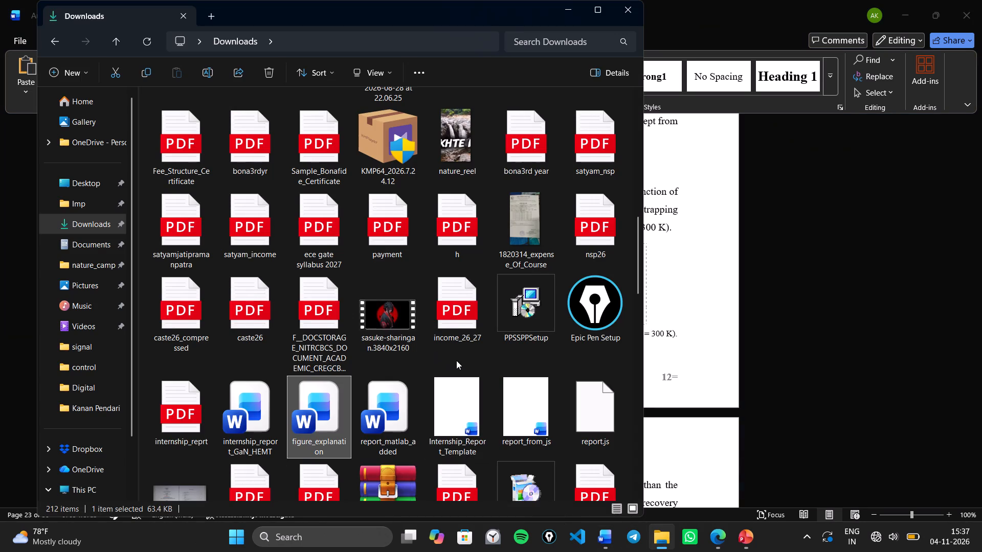
pyautogui.scroll(-2, 457, 358)
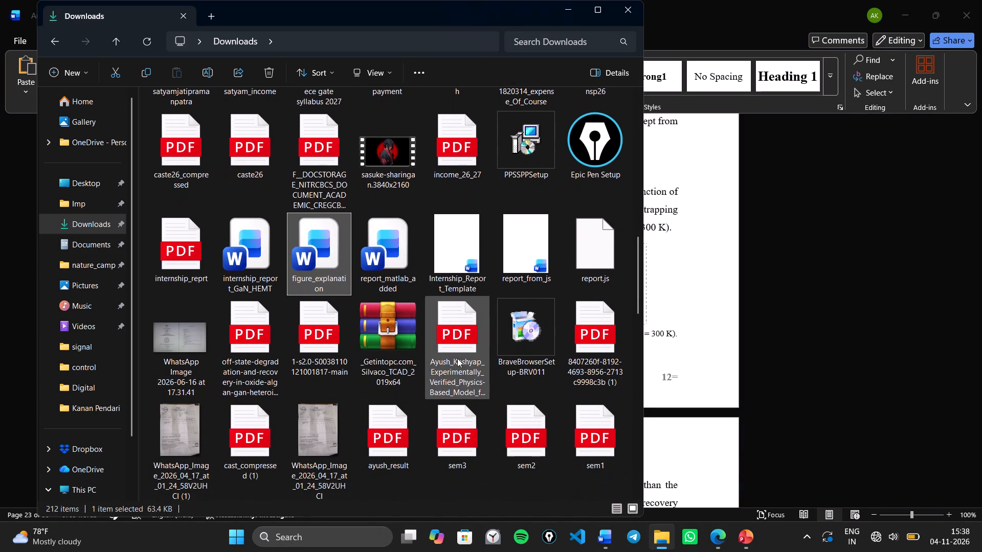
pyautogui.scroll(-1, 457, 358)
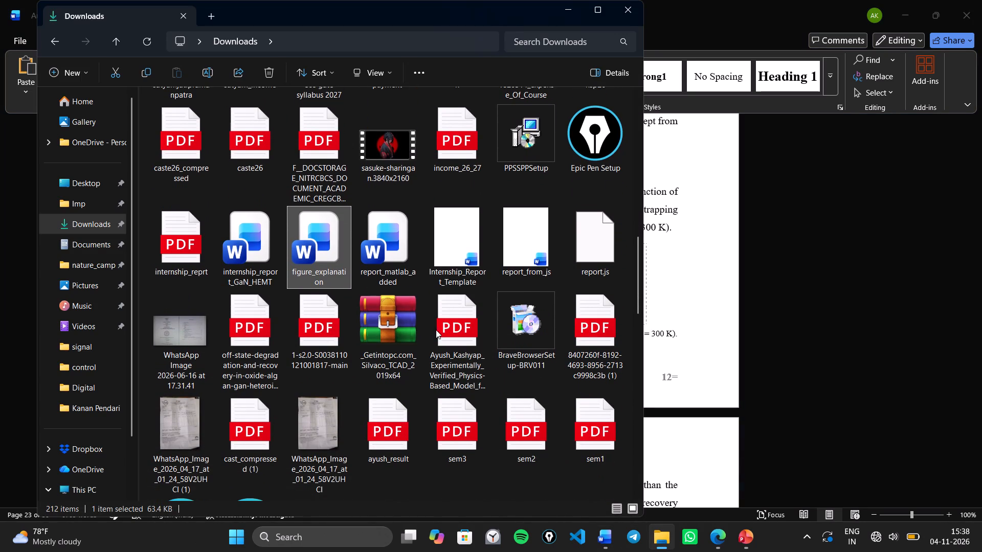
pyautogui.doubleClick(451, 323)
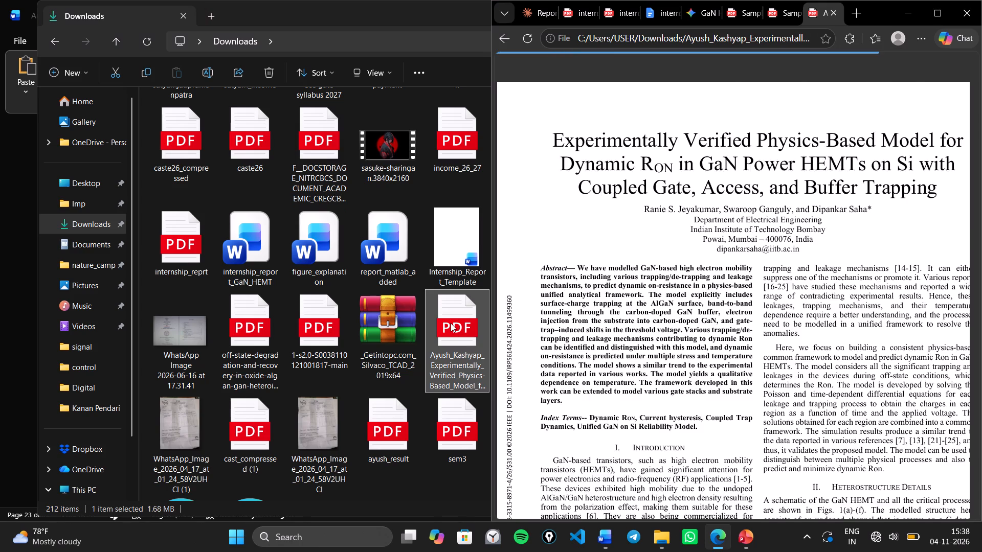
# Look through the reference paper's figures for a plot of normalised drain current versus recovery time.
pyautogui.scroll(2, 609, 212)
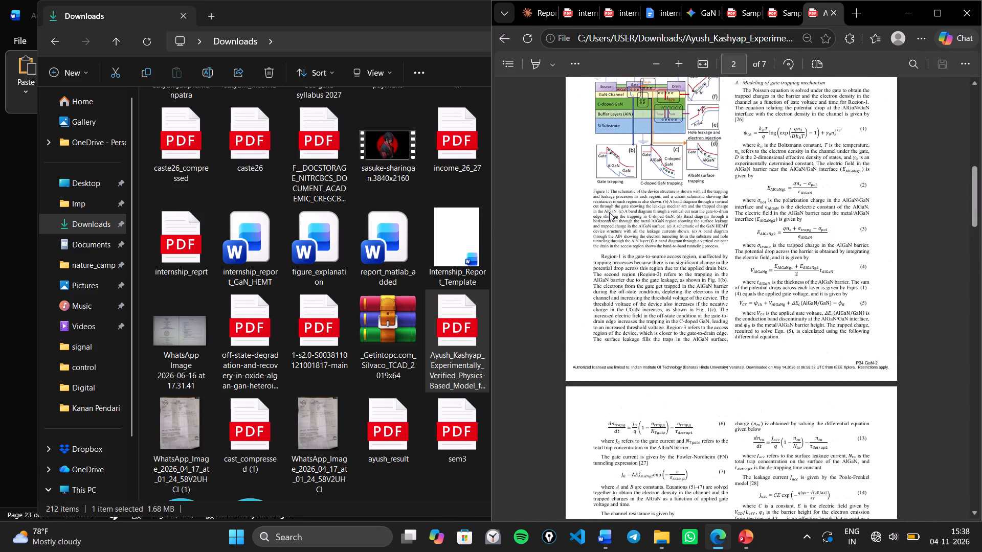
pyautogui.scroll(3, 609, 212)
pyautogui.scroll(-4, 609, 212)
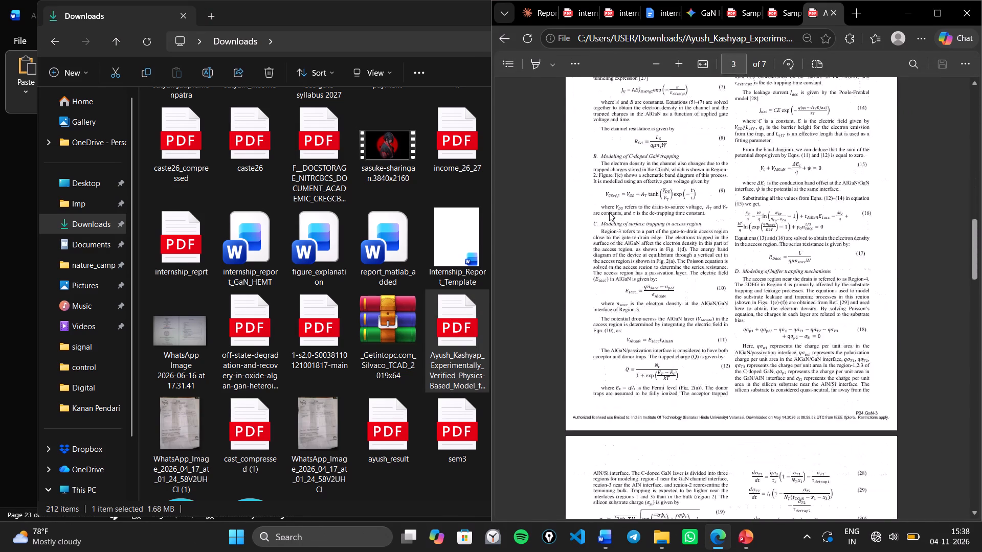
pyautogui.scroll(-6, 609, 212)
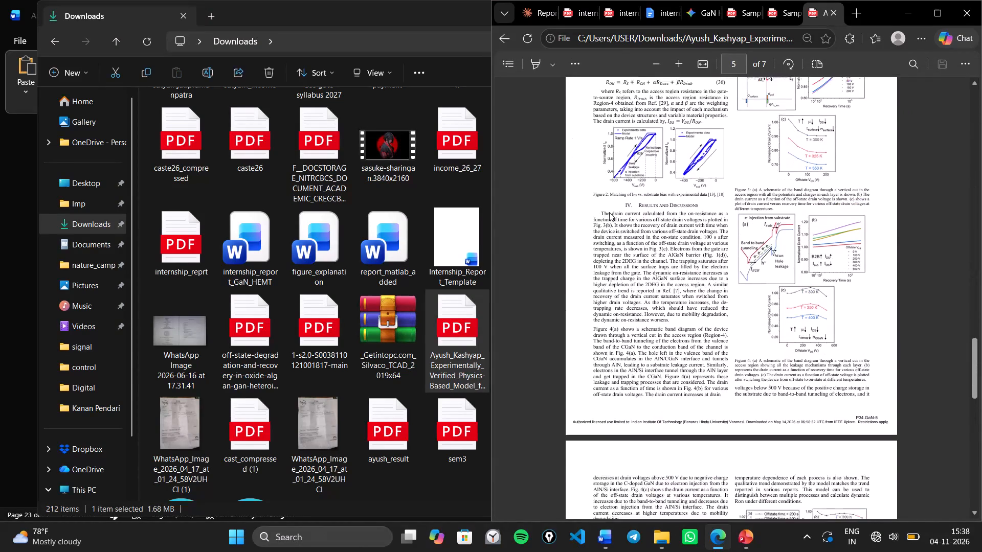
pyautogui.scroll(-2, 609, 212)
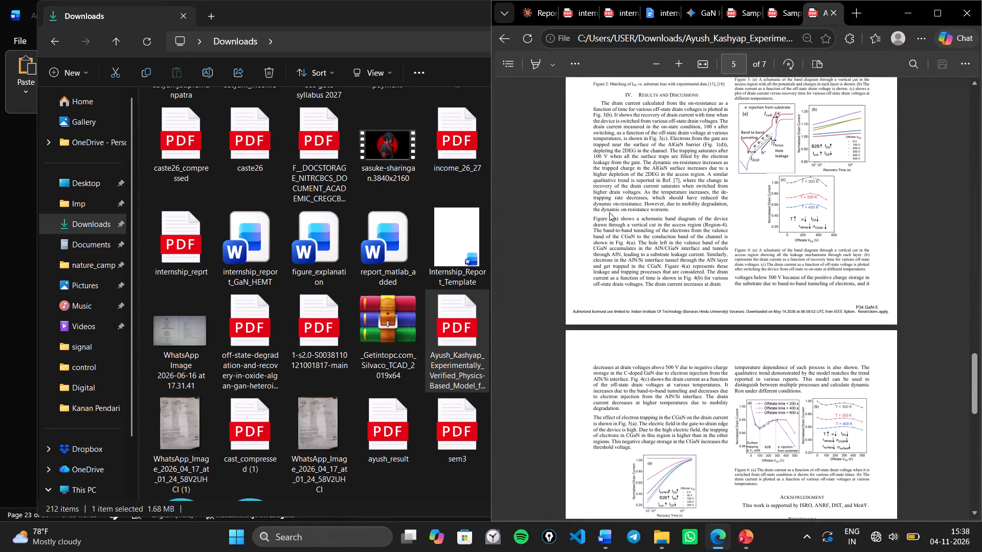
pyautogui.scroll(-2, 609, 212)
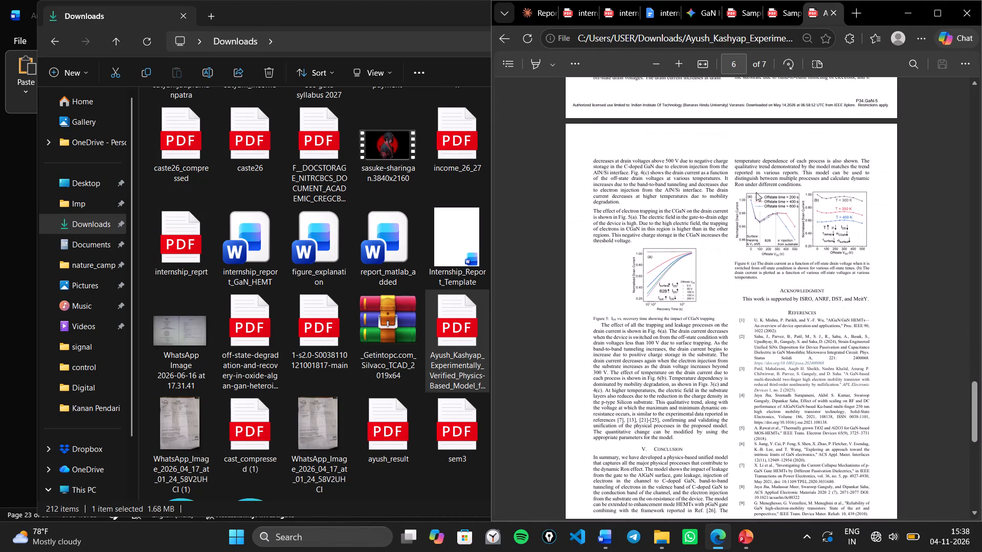
pyautogui.hscroll(-1, 756, 192)
pyautogui.hscroll(1, 756, 192)
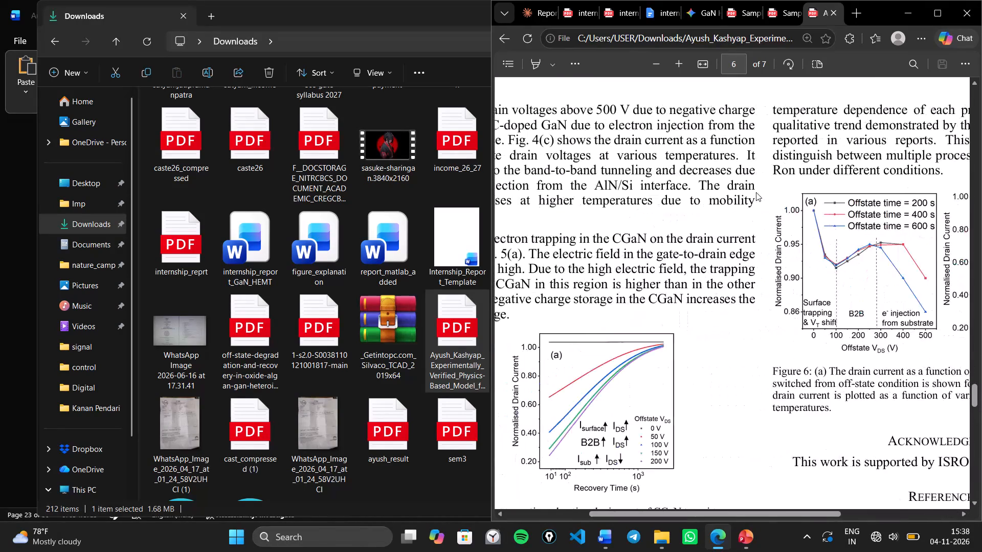
pyautogui.hscroll(1, 756, 192)
pyautogui.scroll(-2, 756, 192)
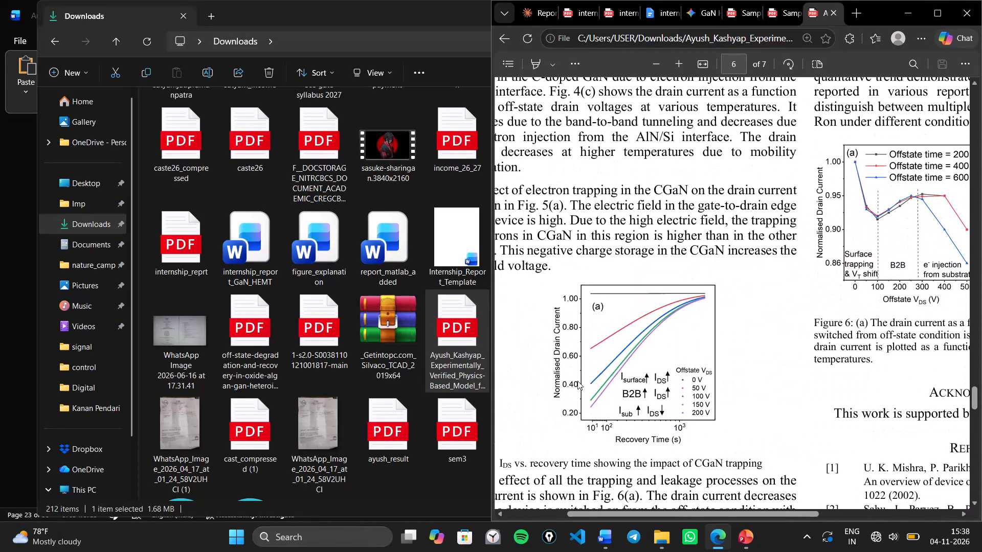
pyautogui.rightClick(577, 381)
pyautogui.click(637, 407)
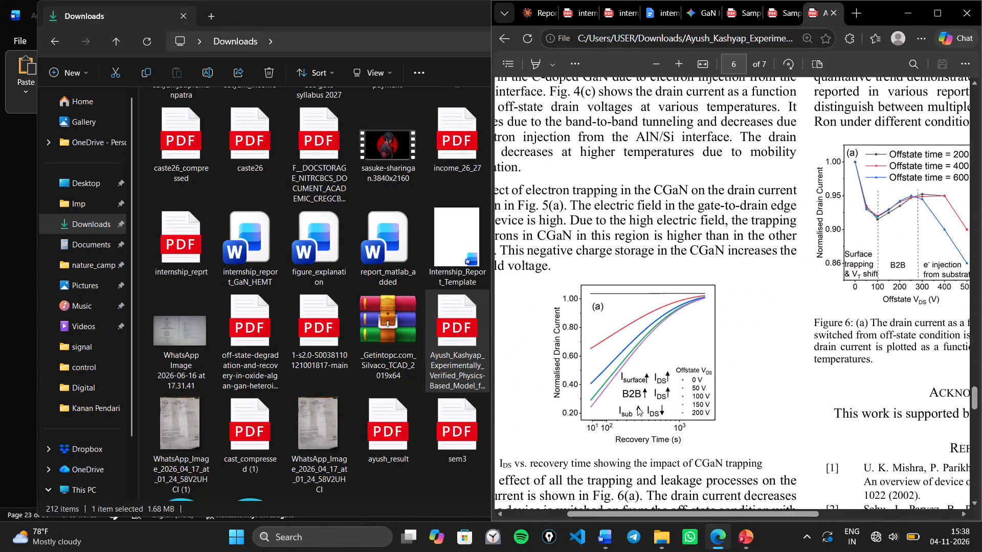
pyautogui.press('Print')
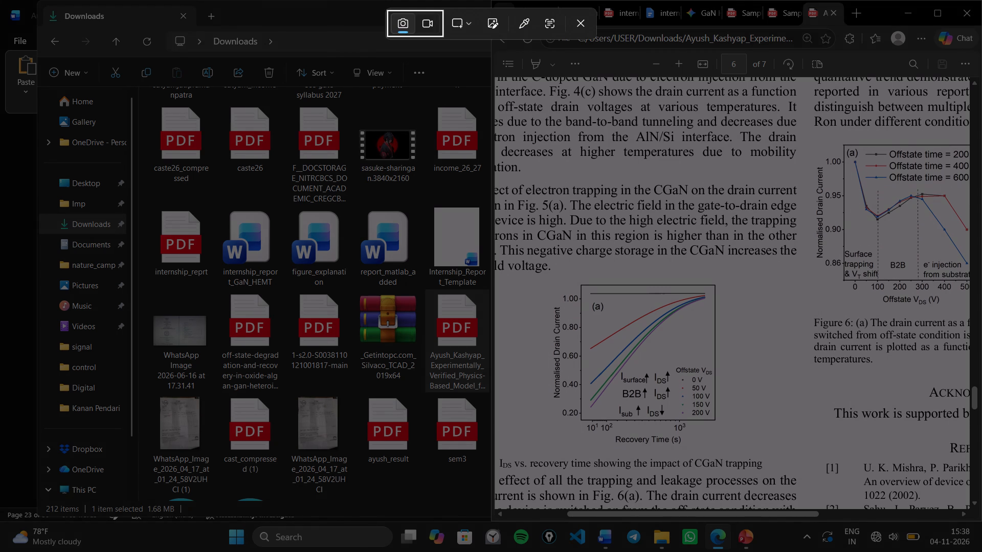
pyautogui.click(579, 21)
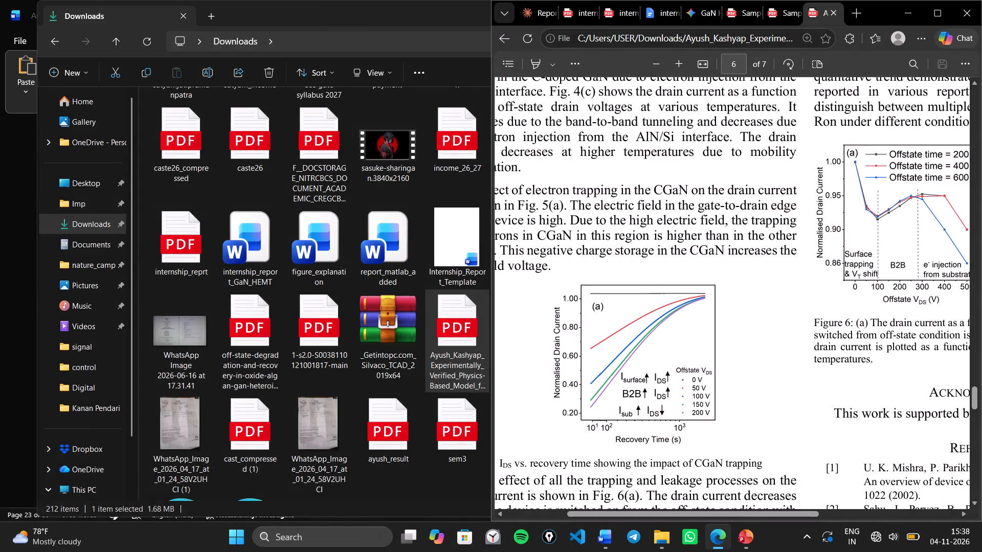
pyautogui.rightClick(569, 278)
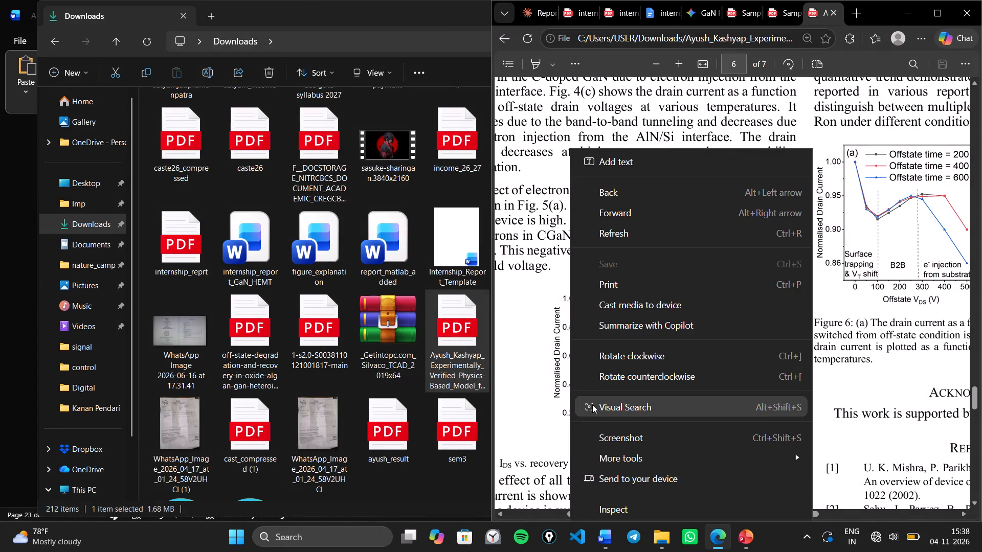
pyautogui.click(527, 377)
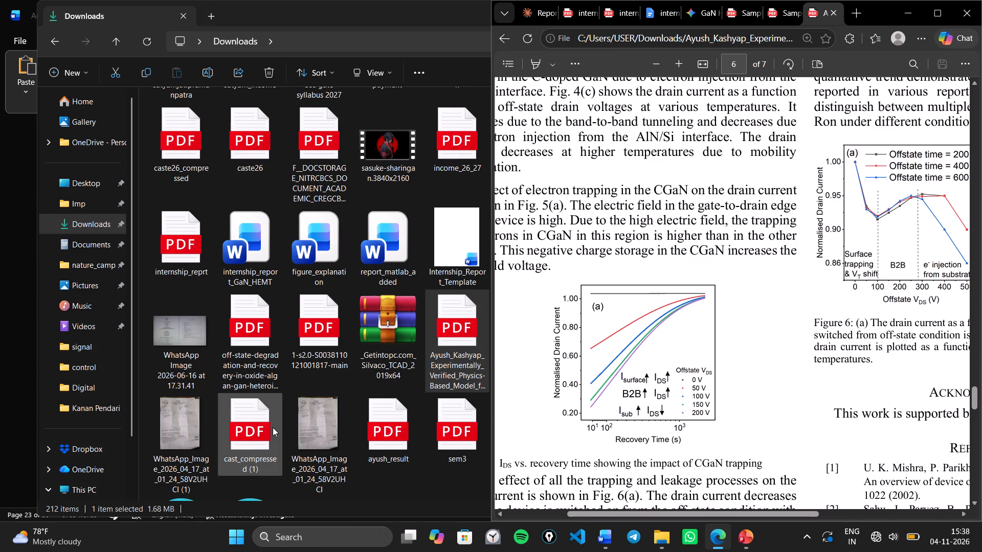
pyautogui.scroll(-1, 273, 427)
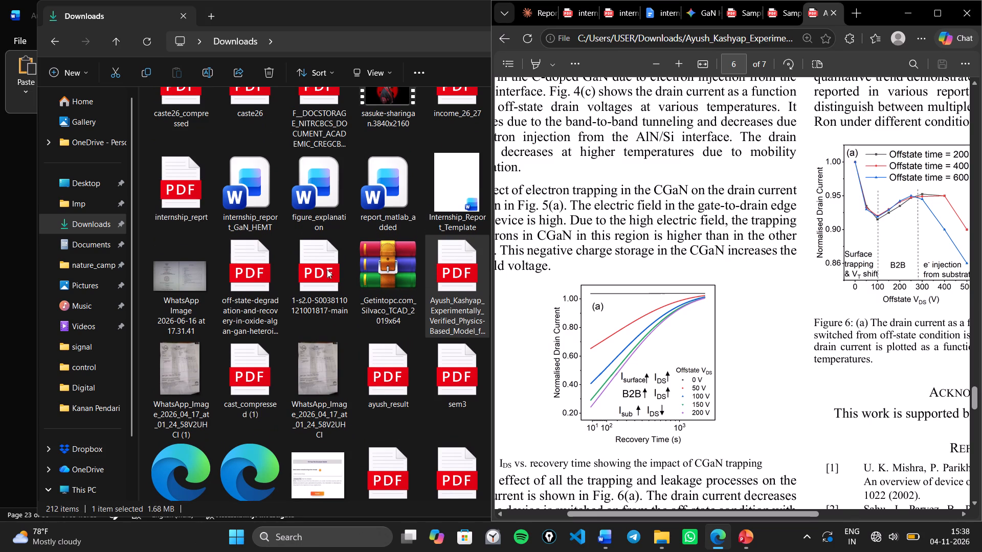
pyautogui.doubleClick(327, 269)
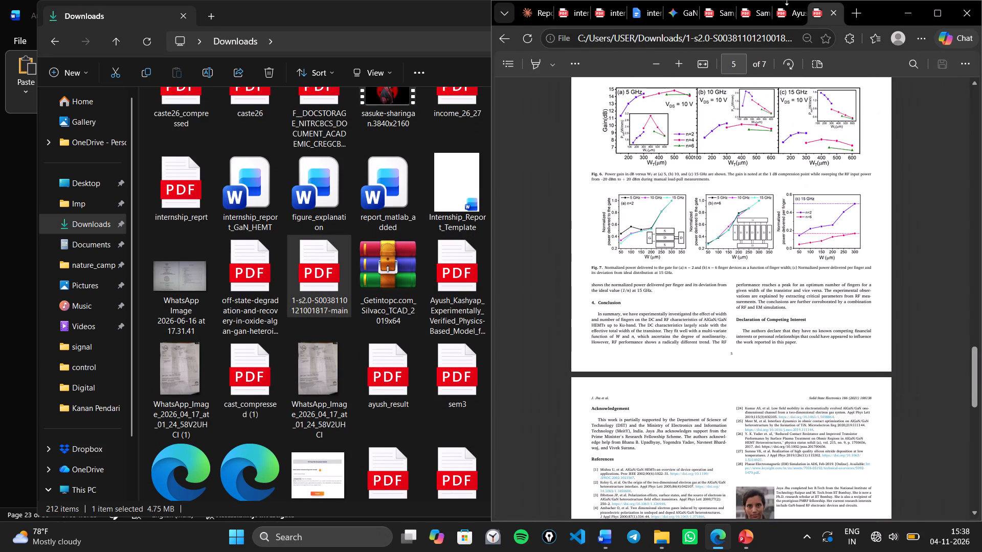
pyautogui.click(834, 12)
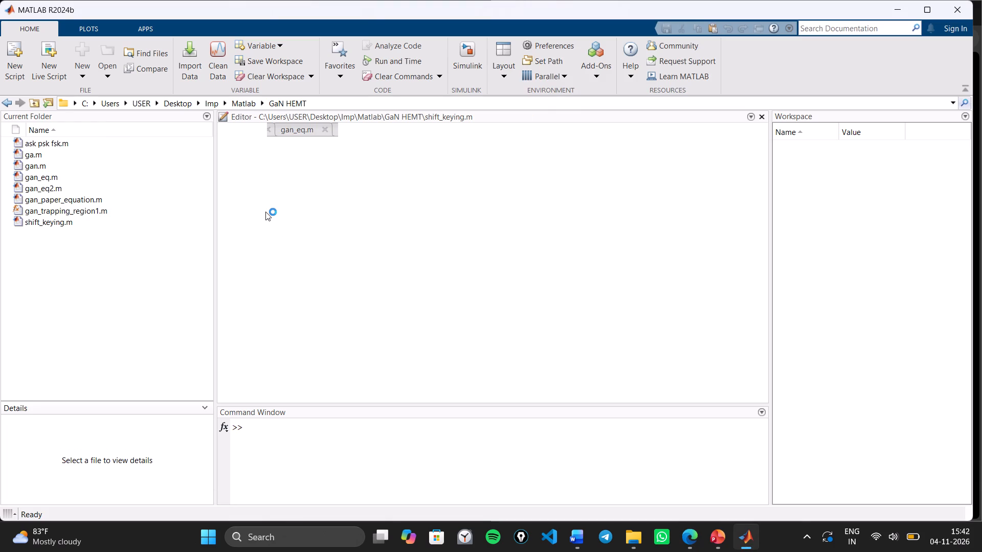
pyautogui.click(322, 150)
pyautogui.tripleClick(289, 160)
pyautogui.tripleClick(276, 157)
pyautogui.tripleClick(276, 157)
pyautogui.doubleClick(276, 157)
pyautogui.click(418, 201)
pyautogui.click(421, 230)
pyautogui.hotkey('ctrl', 'a')
pyautogui.hotkey('ctrl', 'v')
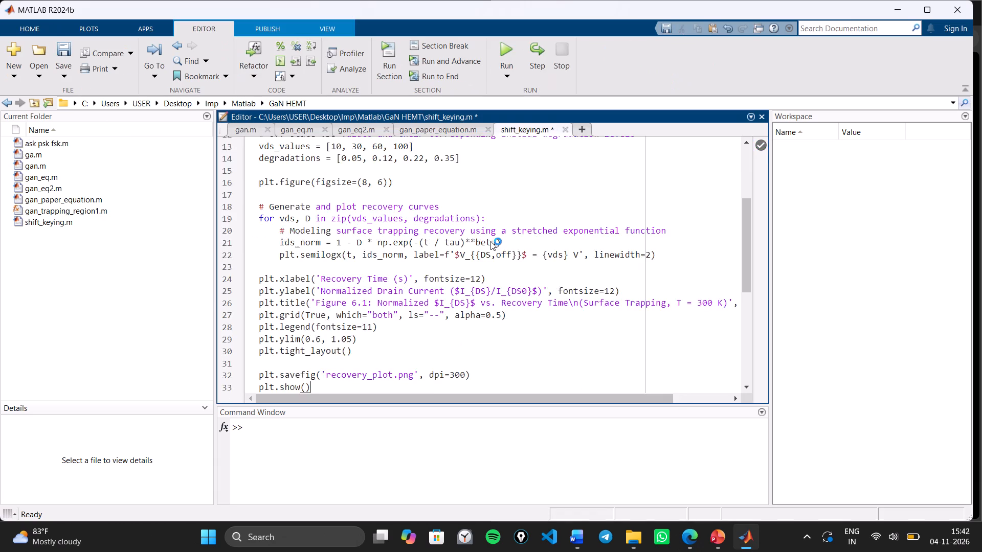